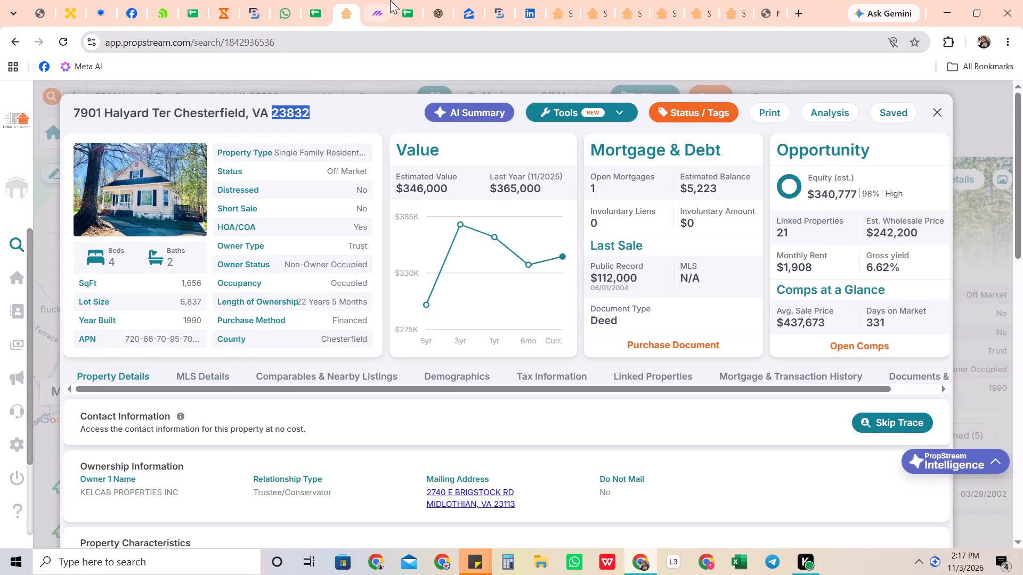
Copy the property address from row 1442 of the Property Master Database, close the open PropStream record, and try searching for that address.
click(321, 0)
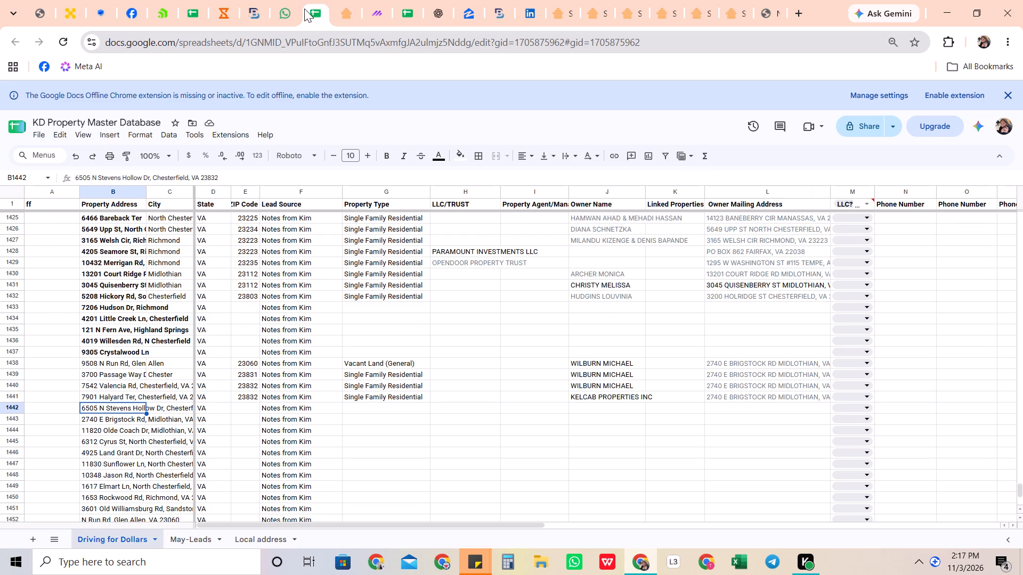
triple_click(135, 406)
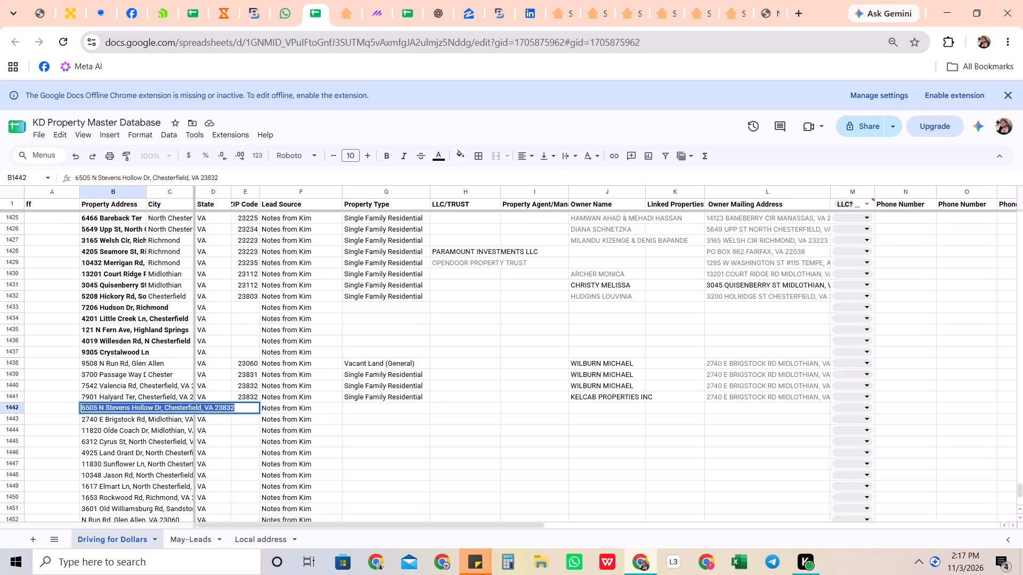
key(ctrl+c)
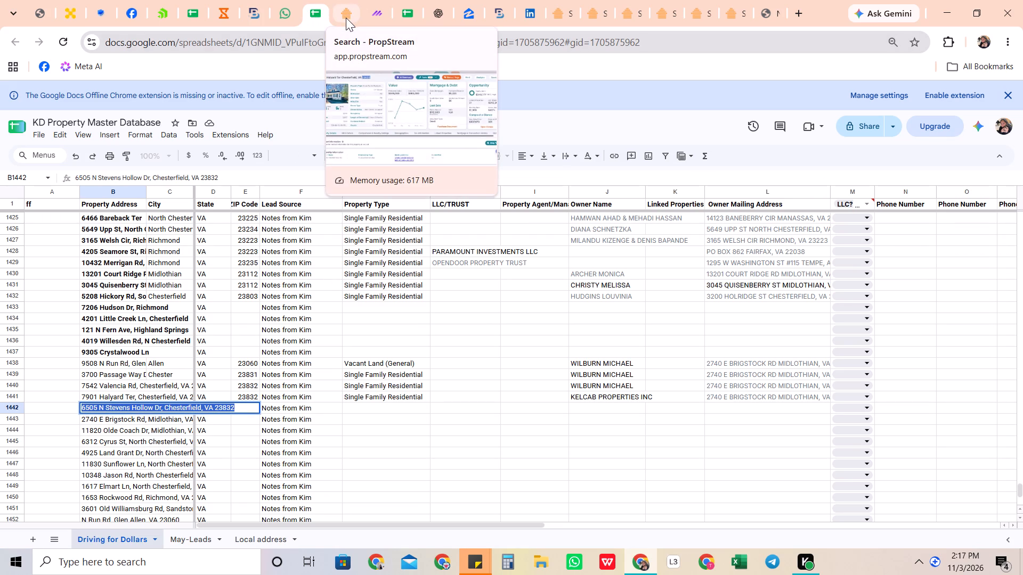
click(342, 3)
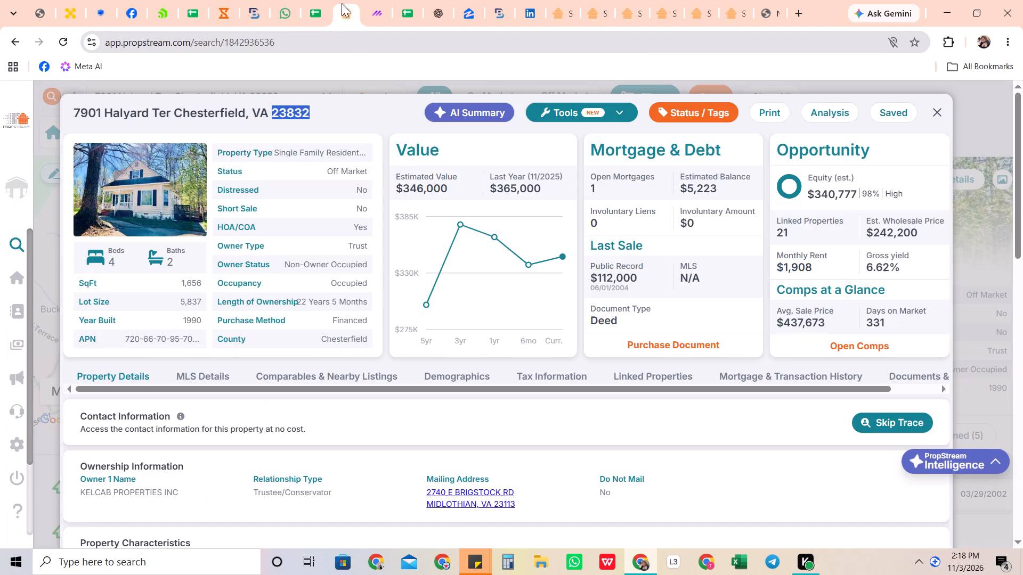
click(945, 109)
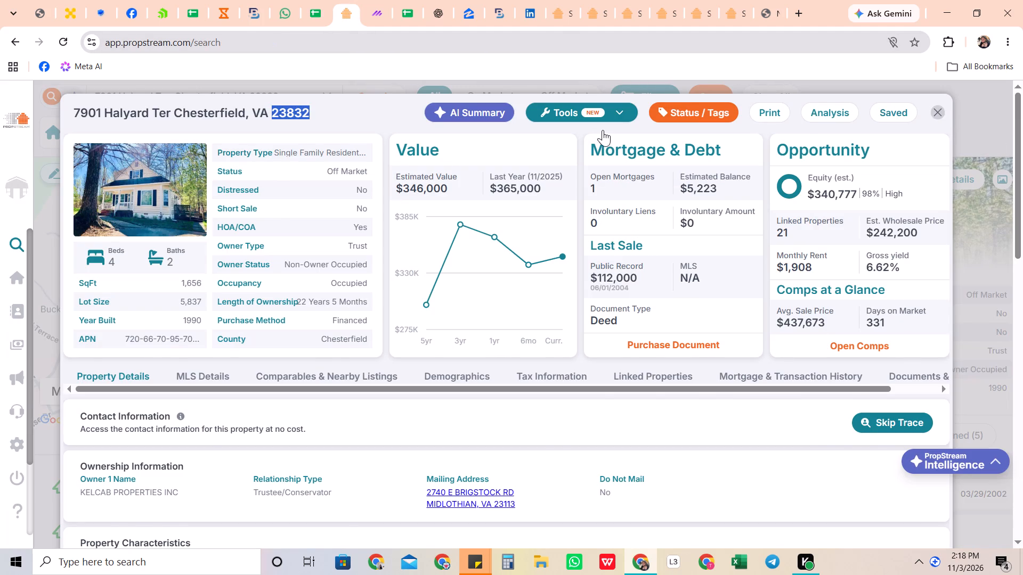
click(321, 1)
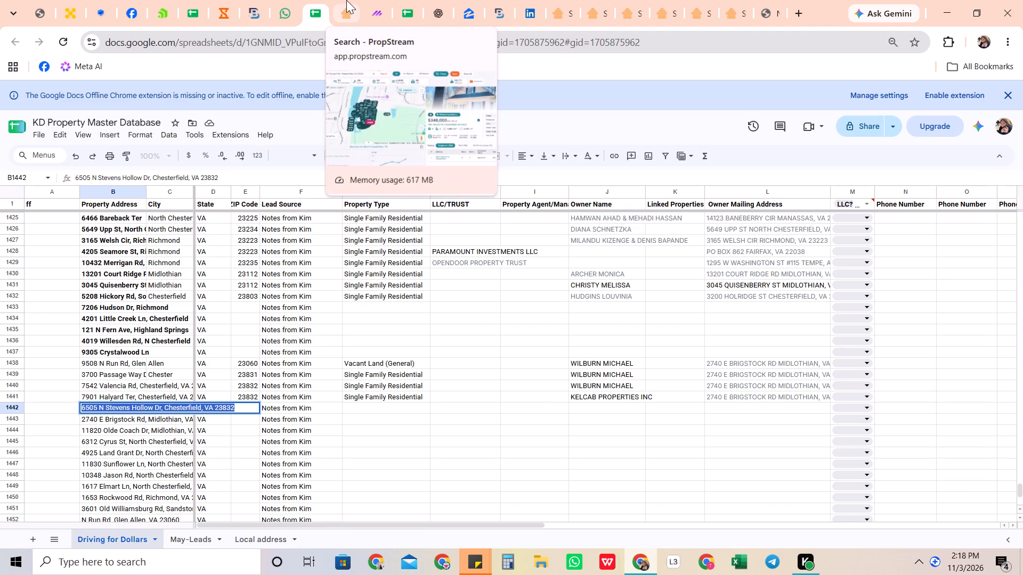
click(346, 0)
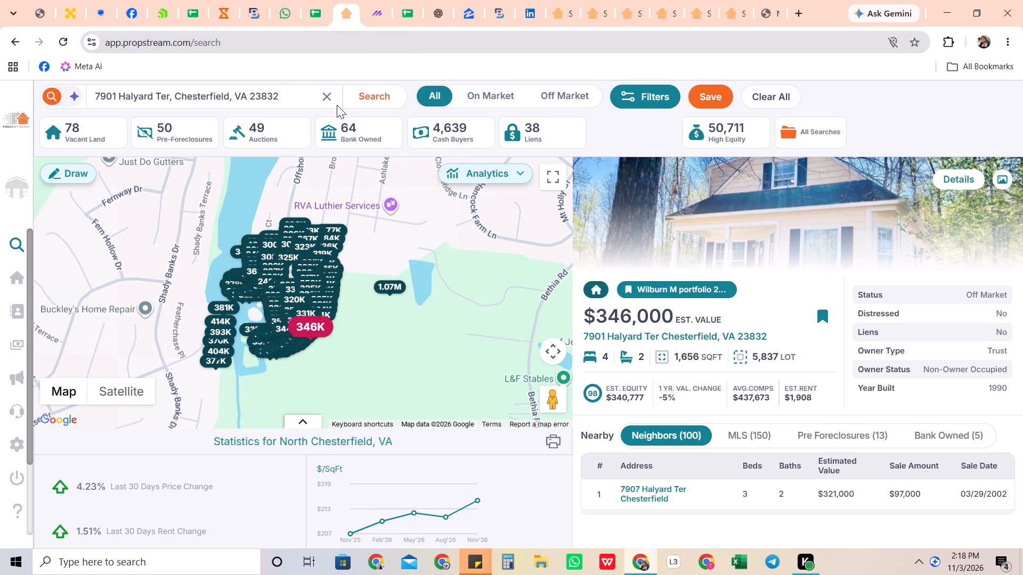
click(329, 99)
click(275, 100)
key(ctrl+v)
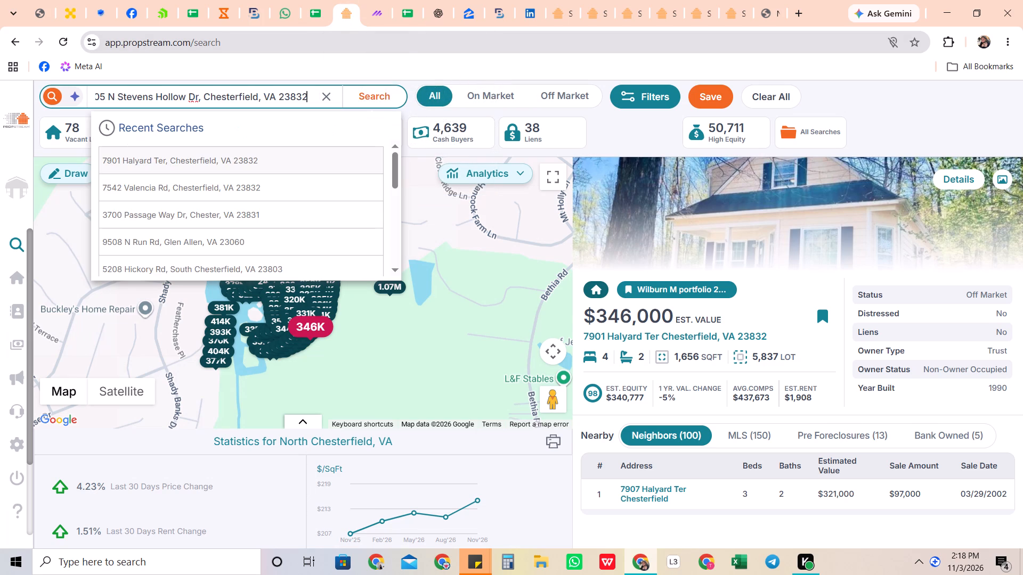
key(Return)
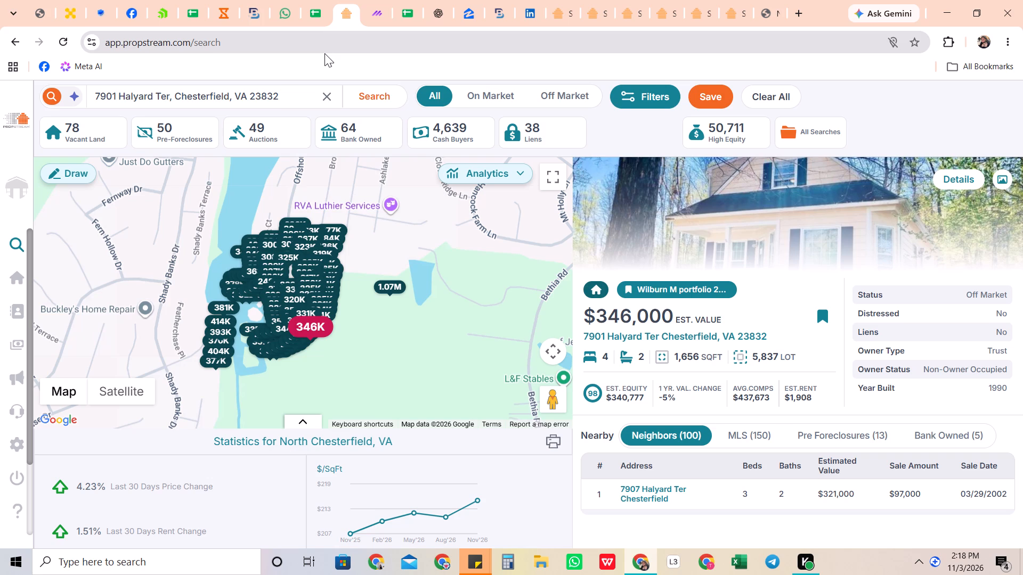
Copy the row 1442 property address again, search PropStream for it, and open the matching property's details.
click(310, 12)
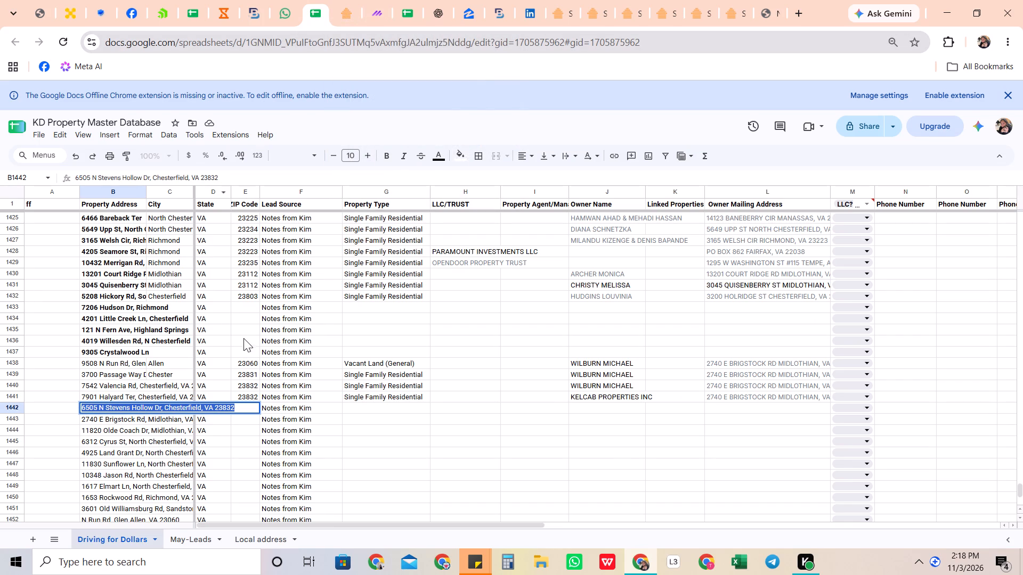
key(ctrl+c)
click(355, 10)
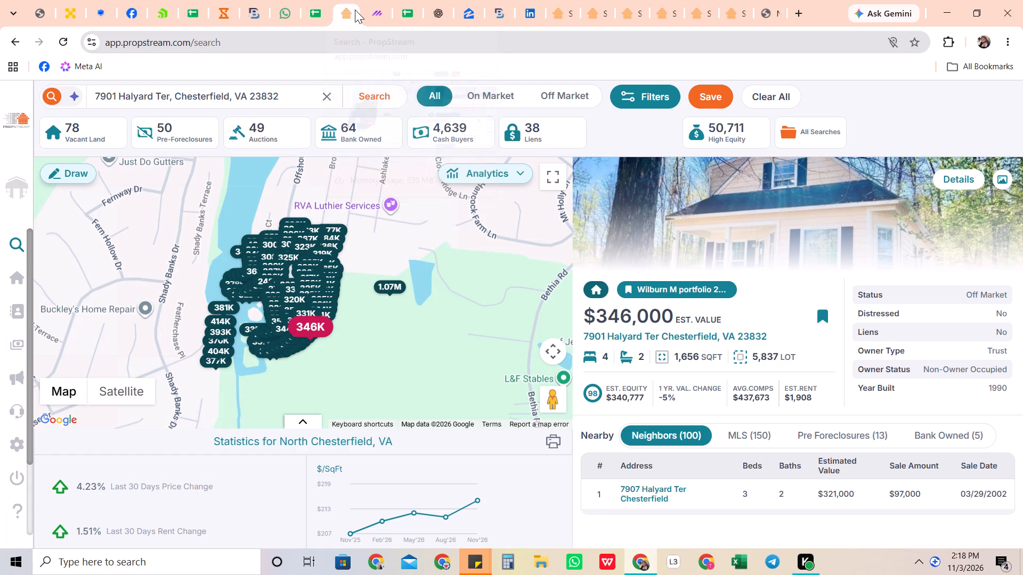
click(329, 99)
click(263, 104)
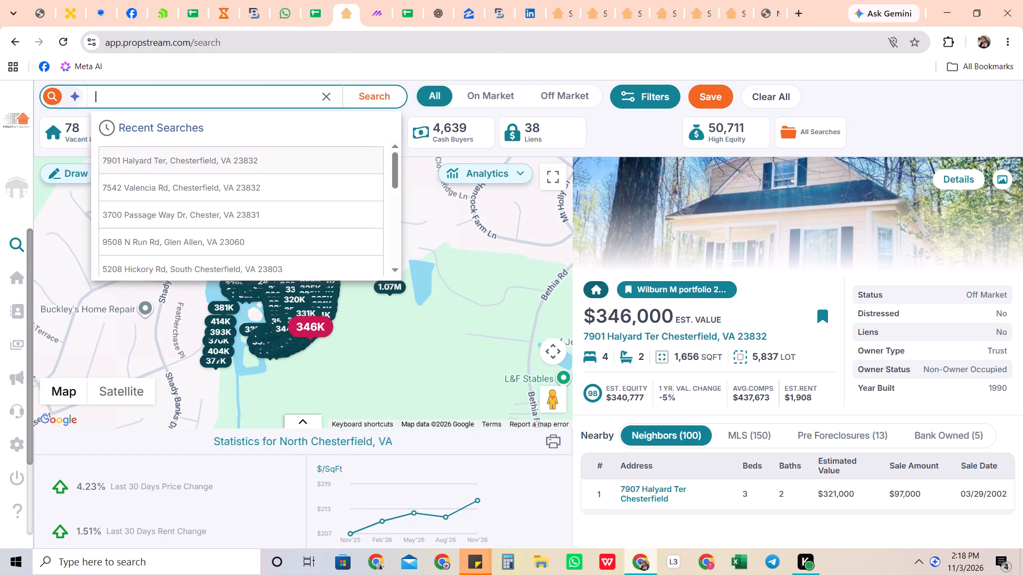
key(ctrl+v)
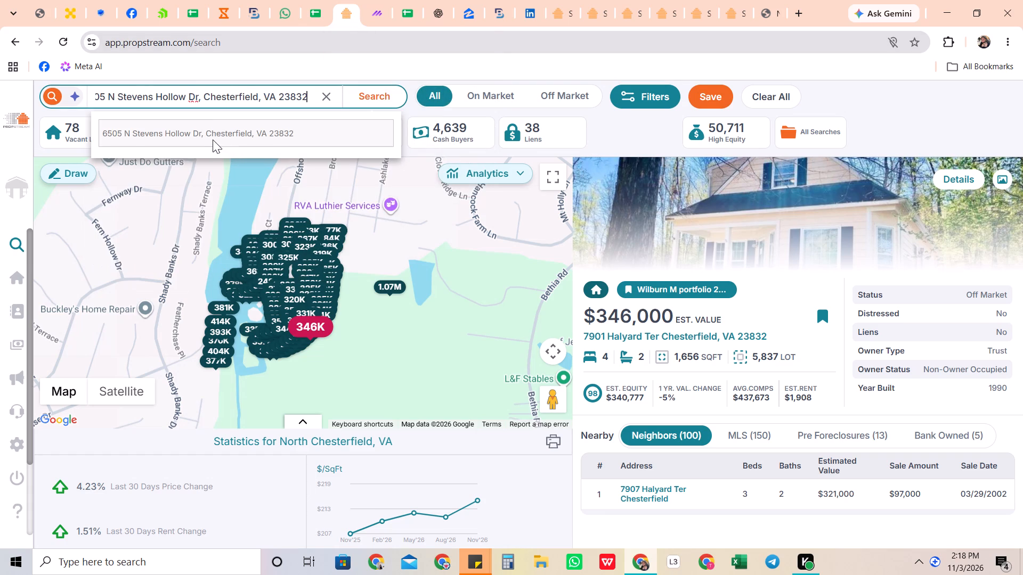
click(217, 136)
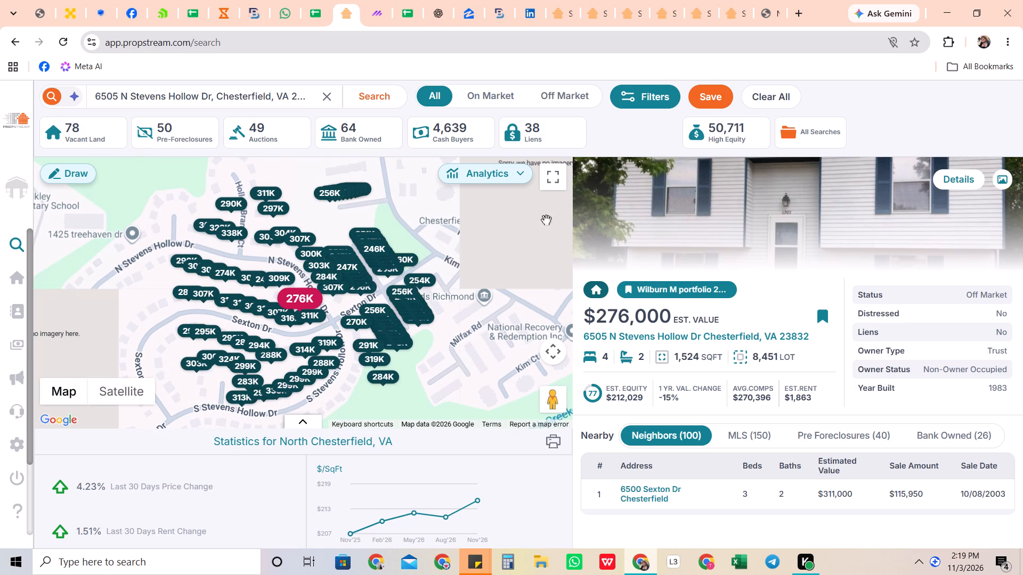
click(608, 333)
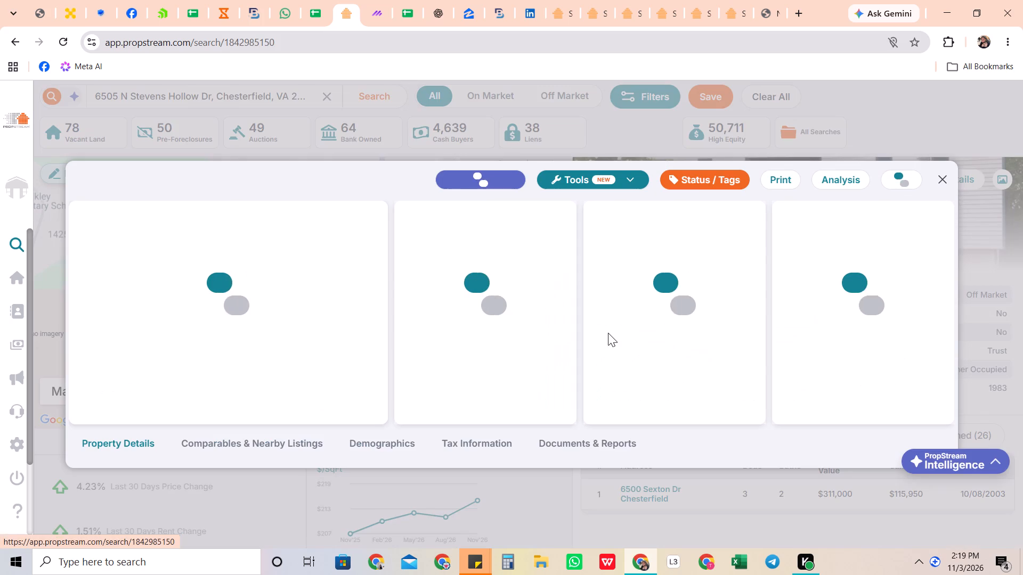
Copy the owner name KELCAB PROPERTIES INC from the PropStream ownership information into the Owner Name cell of row 1442.
scroll(387, 413, down, 2)
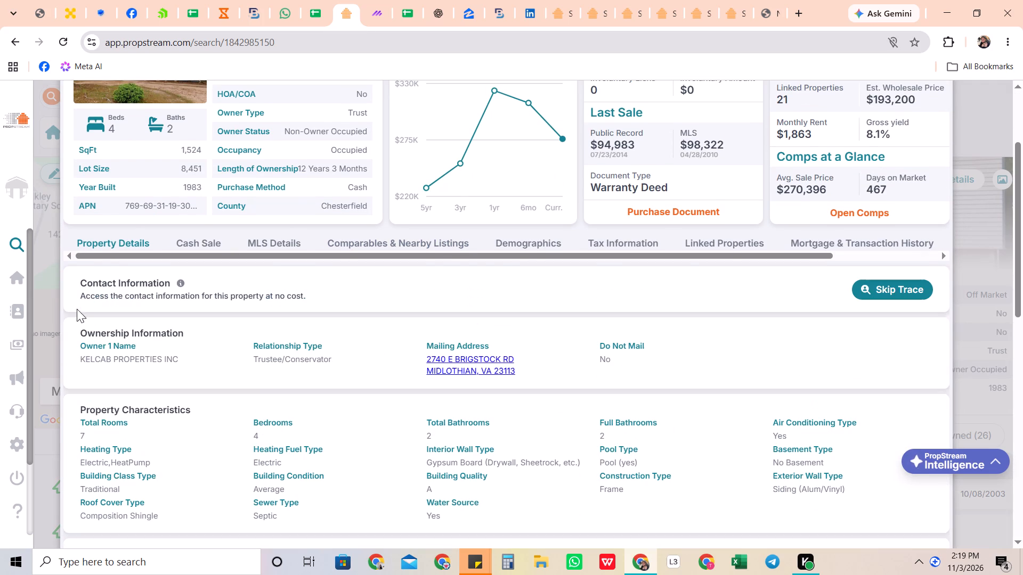
drag(80, 363, 90, 365)
drag(90, 365, 219, 373)
key(ctrl+c)
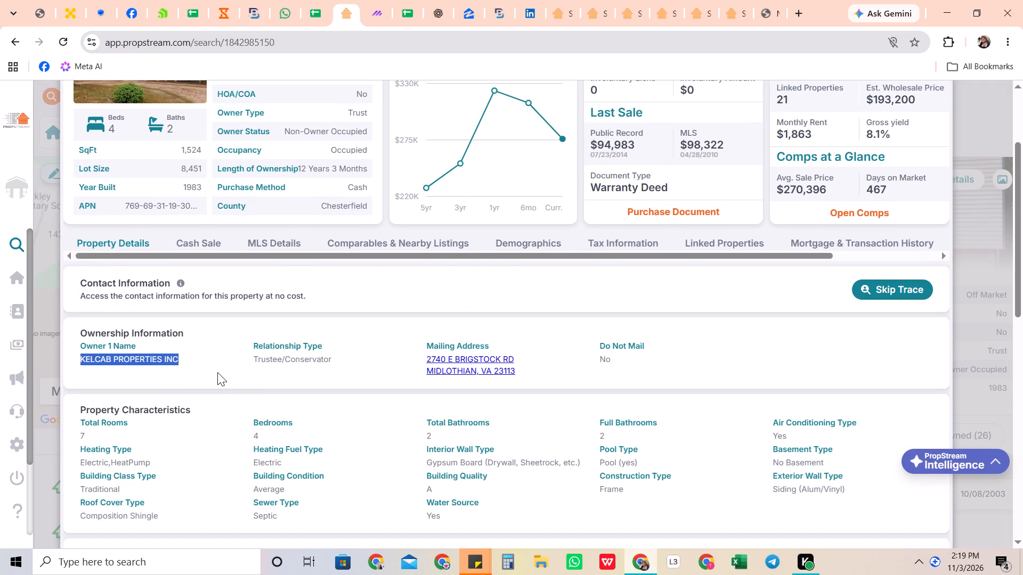
click(305, 12)
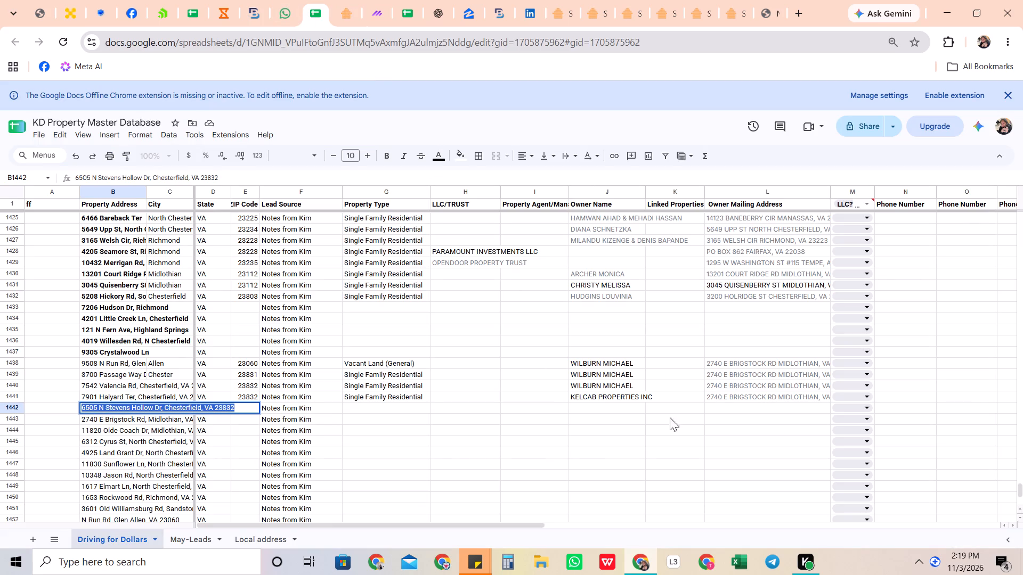
click(483, 409)
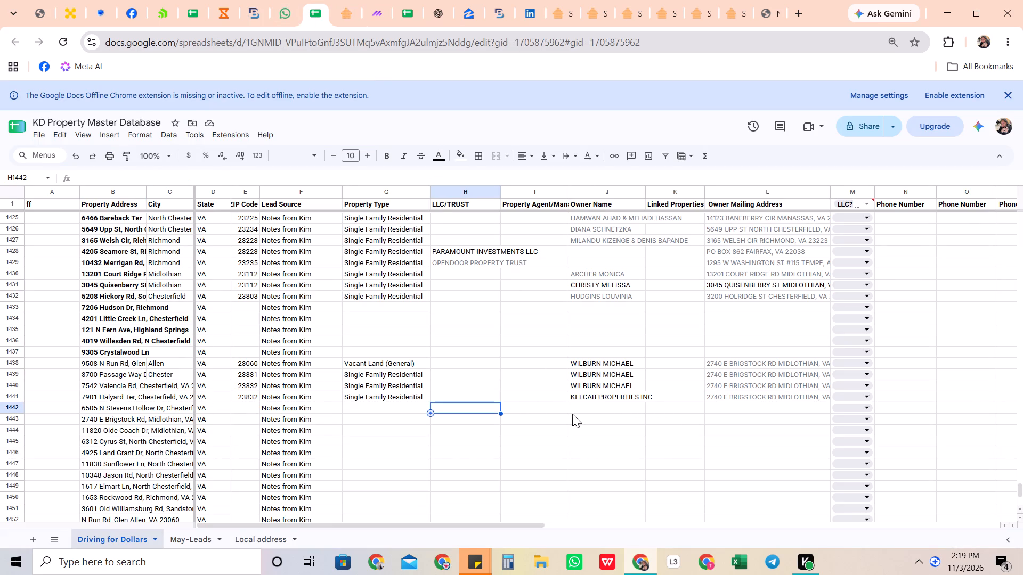
double_click(576, 411)
key(ctrl+v)
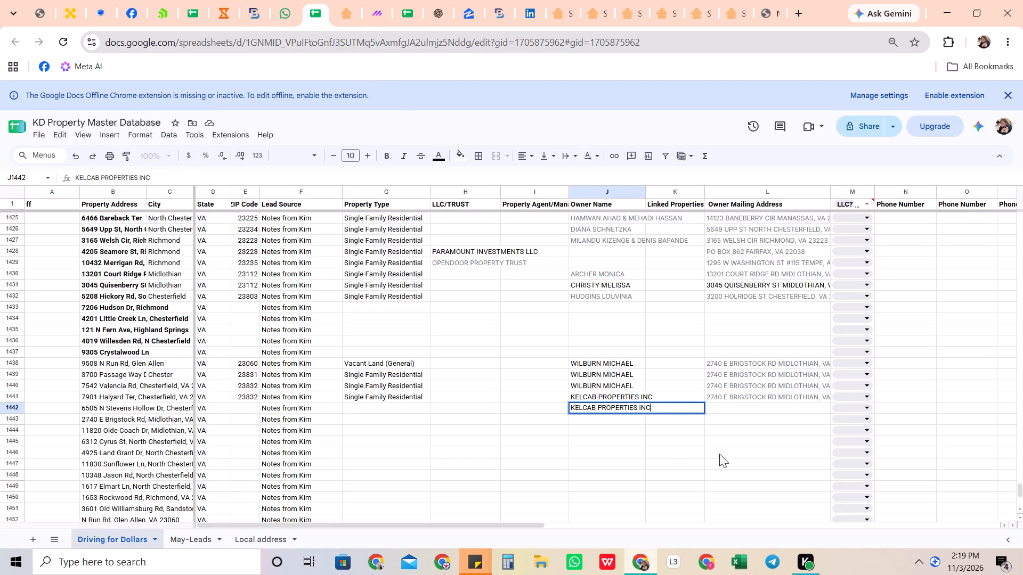
Open the PropStream property record linked from the owner's mailing address.
click(351, 19)
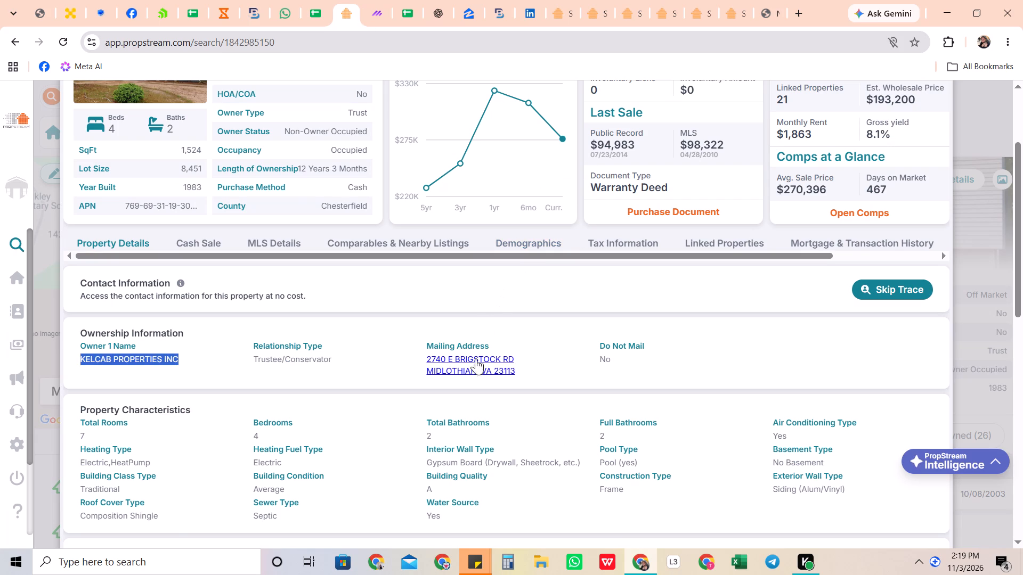
click(489, 358)
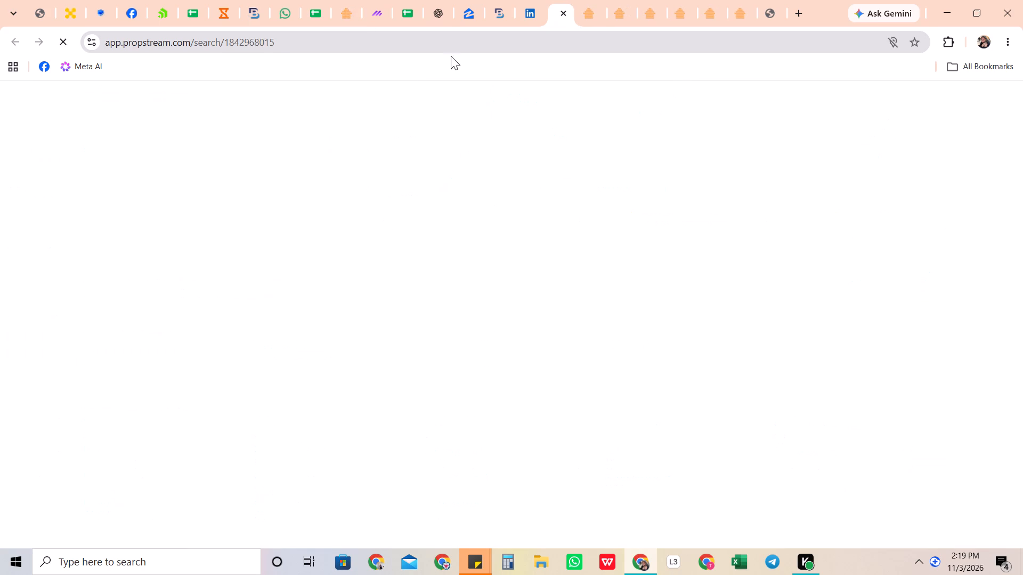
Check the row 1442 property's type in PropStream and fill Single Family Residential down from row 1441 into its Property Type cell.
click(338, 9)
scroll(274, 240, up, 4)
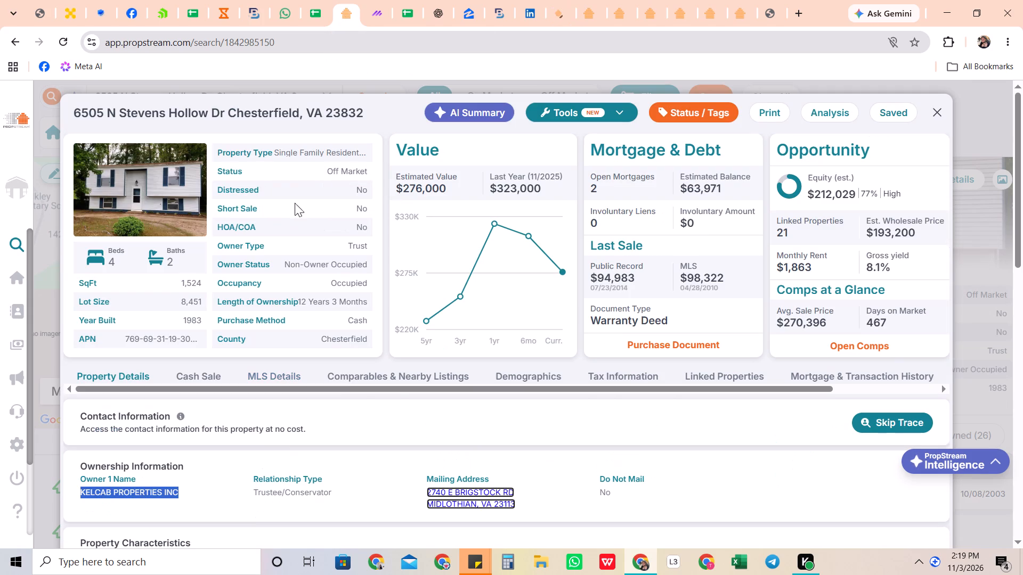
click(291, 151)
click(315, 22)
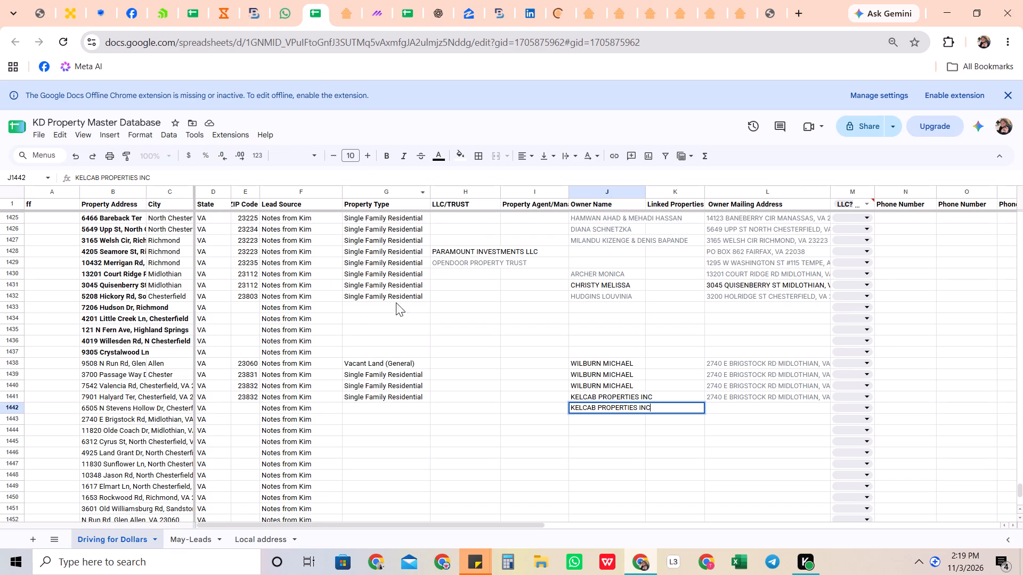
click(416, 400)
drag(428, 400, 429, 406)
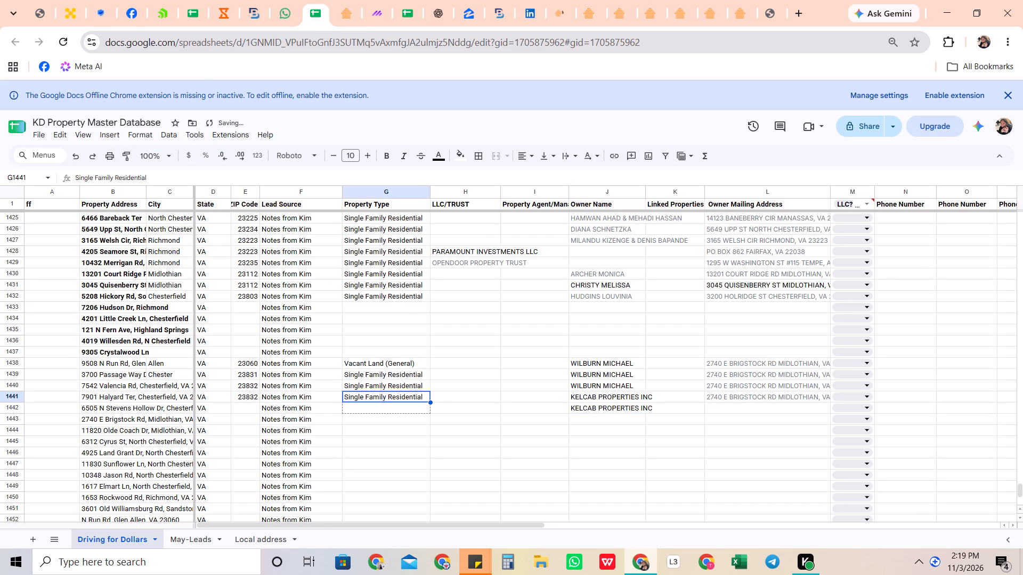
drag(429, 406, 429, 408)
Copy the ZIP code 23832 from the PropStream property heading into the ZIP Code cell of row 1442.
click(334, 7)
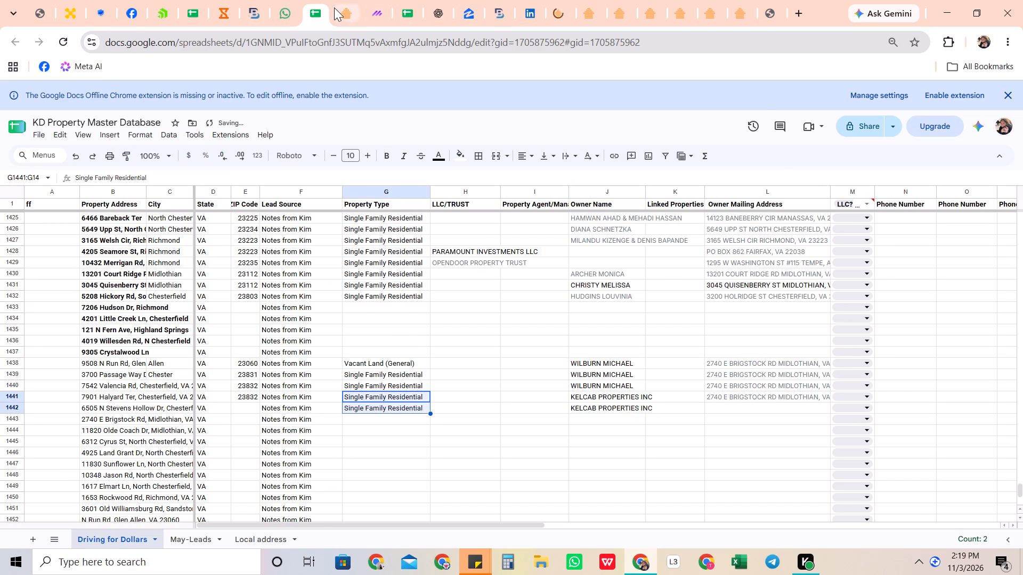
drag(329, 115, 379, 112)
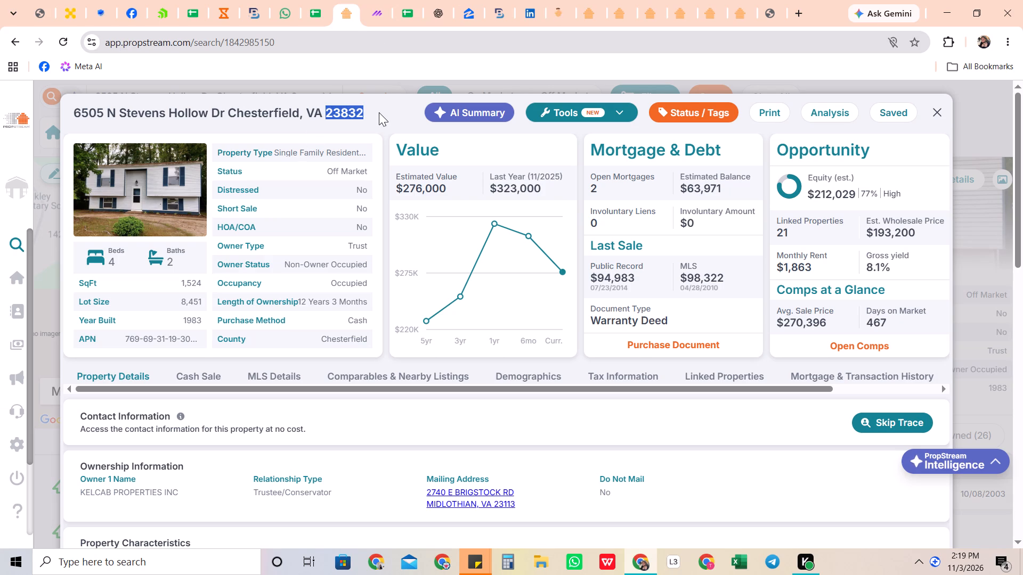
key(ctrl+c)
click(319, 10)
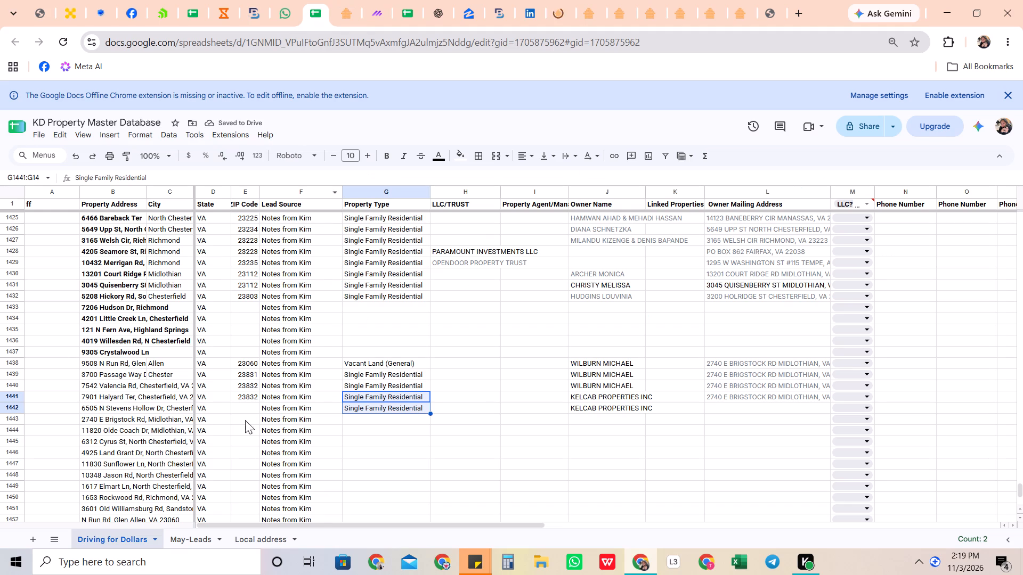
double_click(248, 408)
key(ctrl+v)
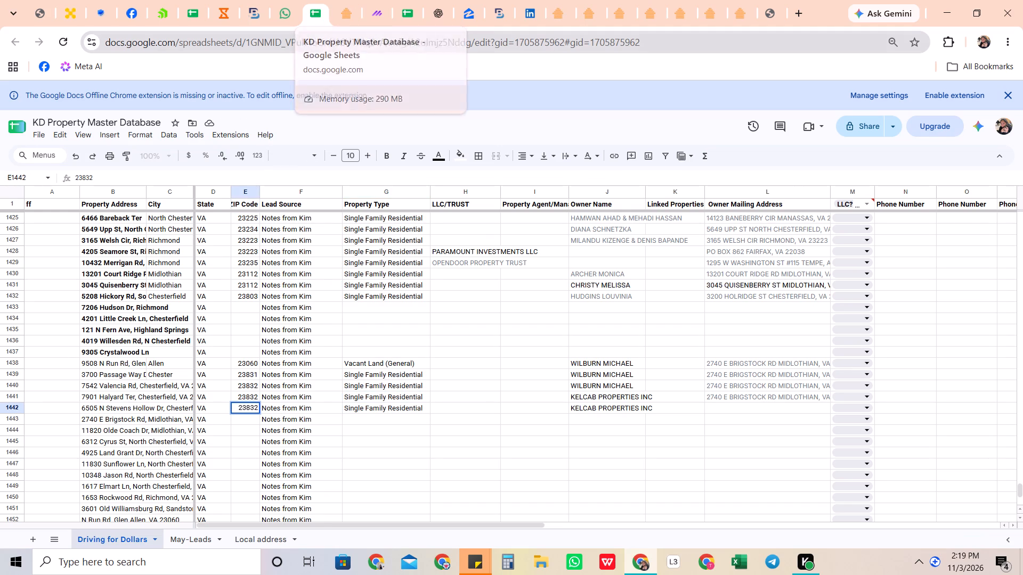
Copy the city Chesterfield from the PropStream property heading into the City cell of row 1442.
click(353, 5)
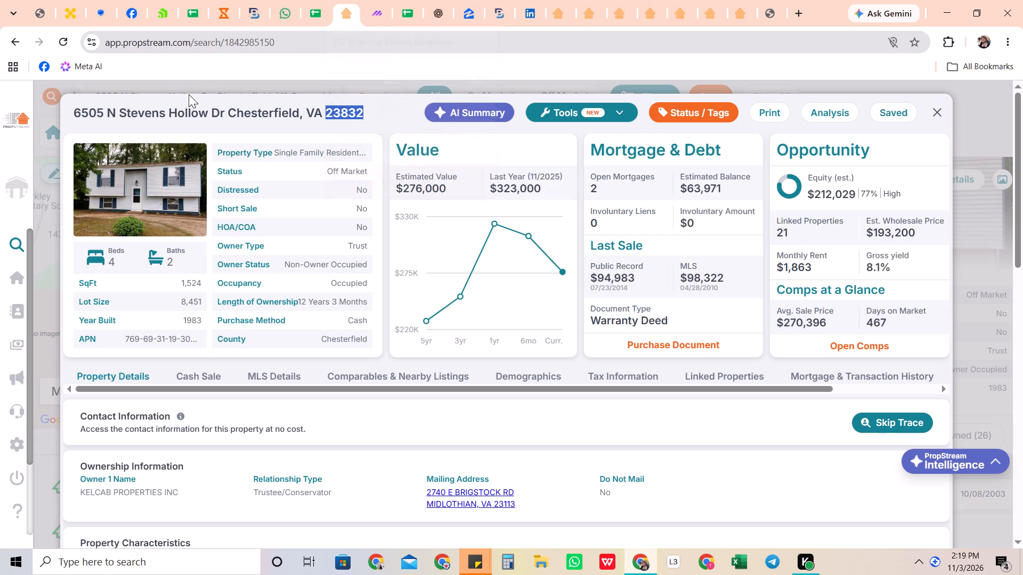
drag(229, 112, 291, 121)
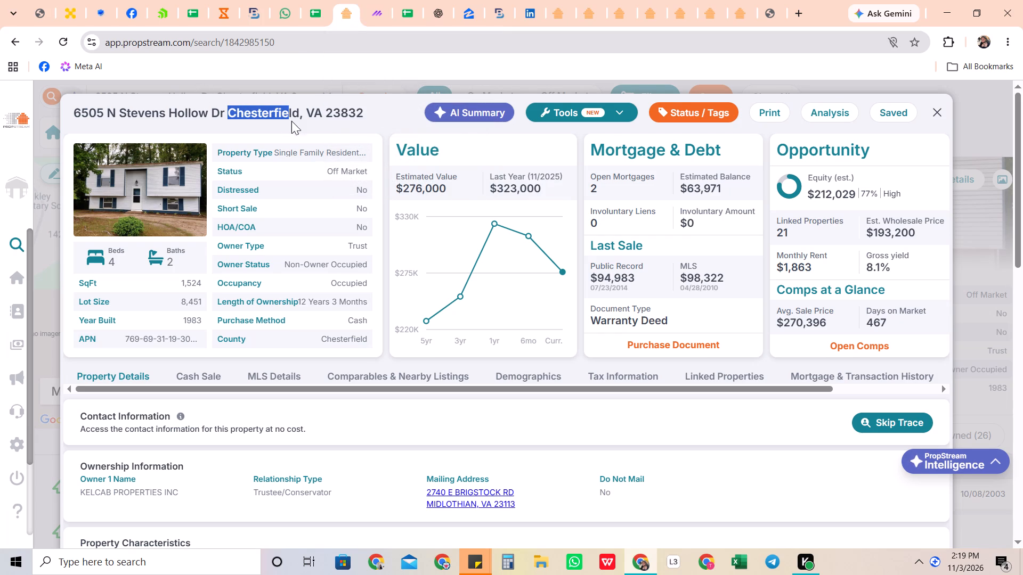
drag(291, 121, 298, 120)
key(ctrl+c)
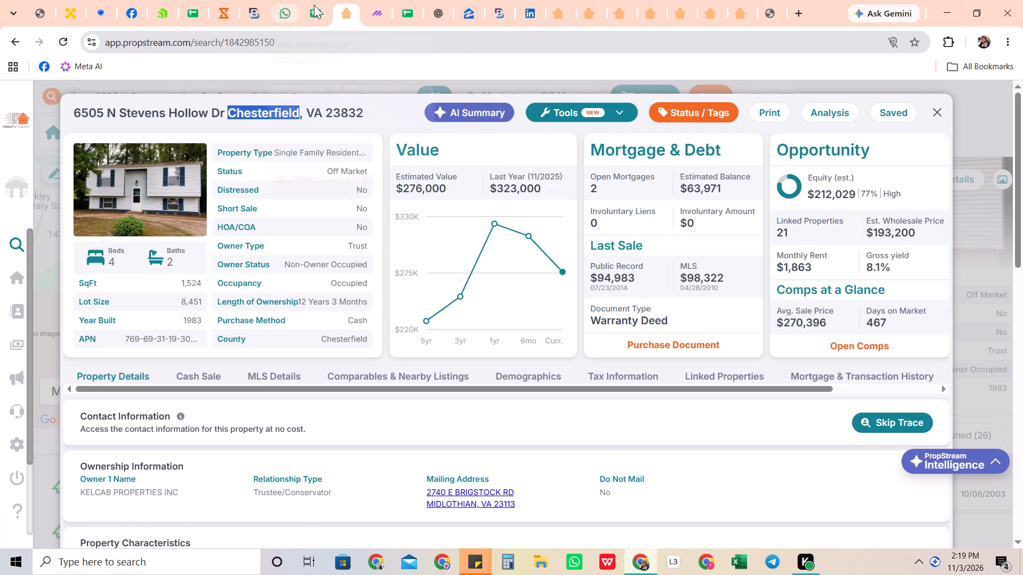
click(314, 6)
double_click(188, 409)
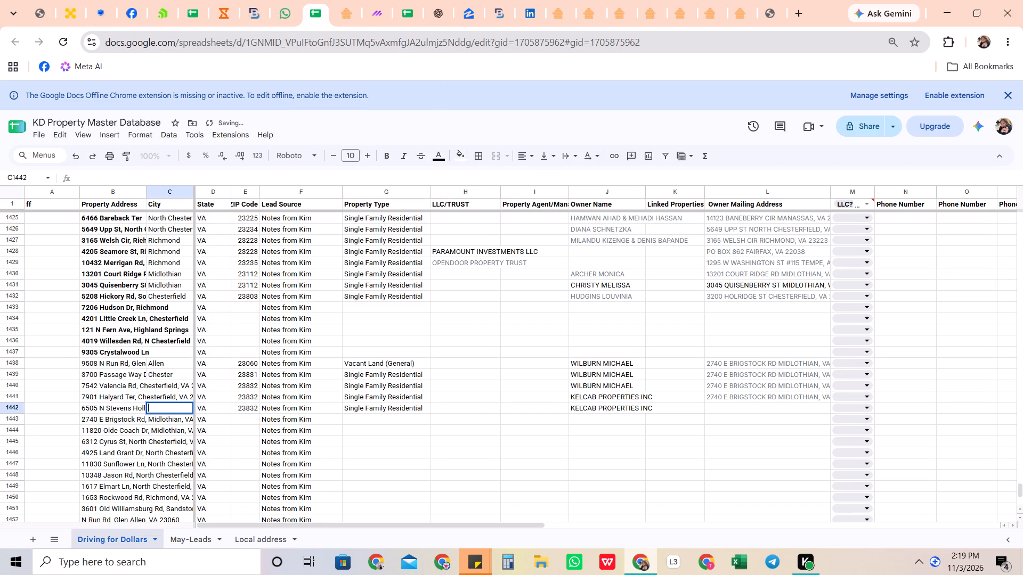
key(ctrl+v)
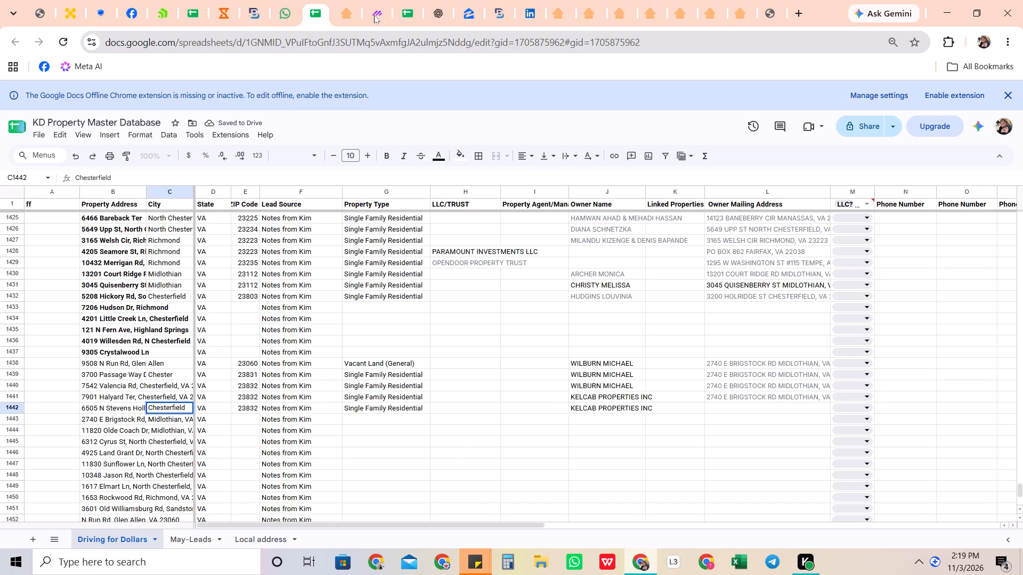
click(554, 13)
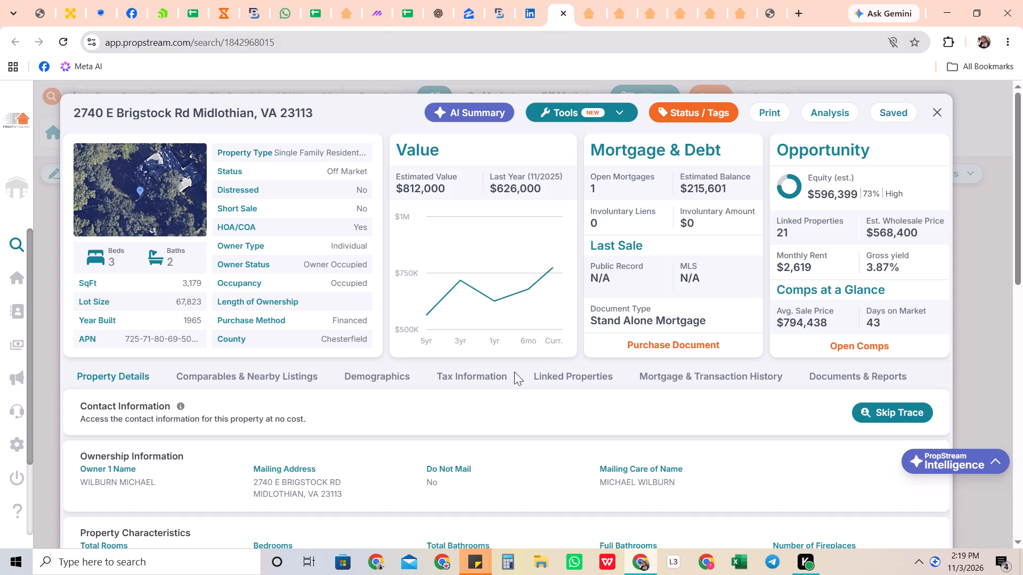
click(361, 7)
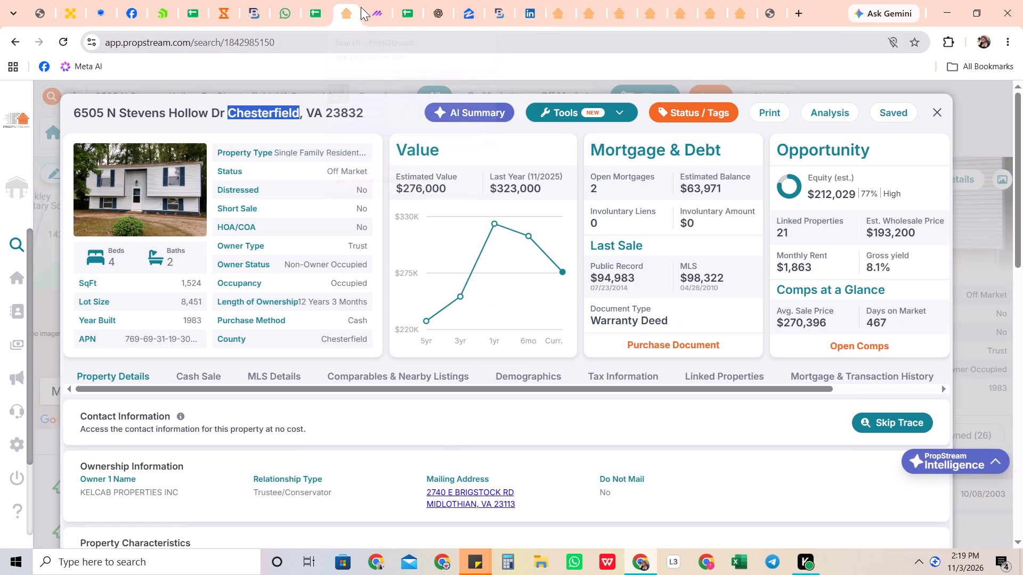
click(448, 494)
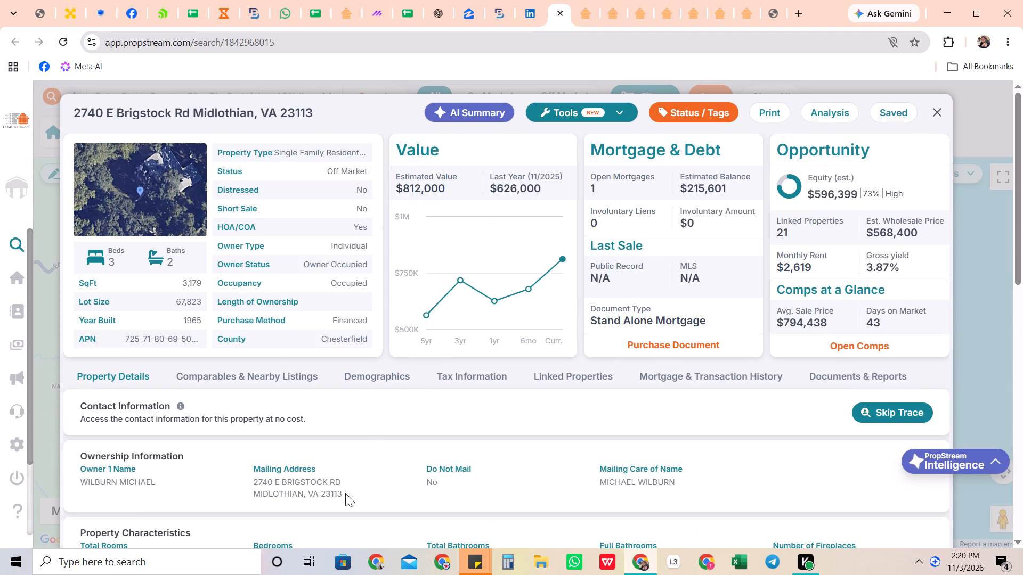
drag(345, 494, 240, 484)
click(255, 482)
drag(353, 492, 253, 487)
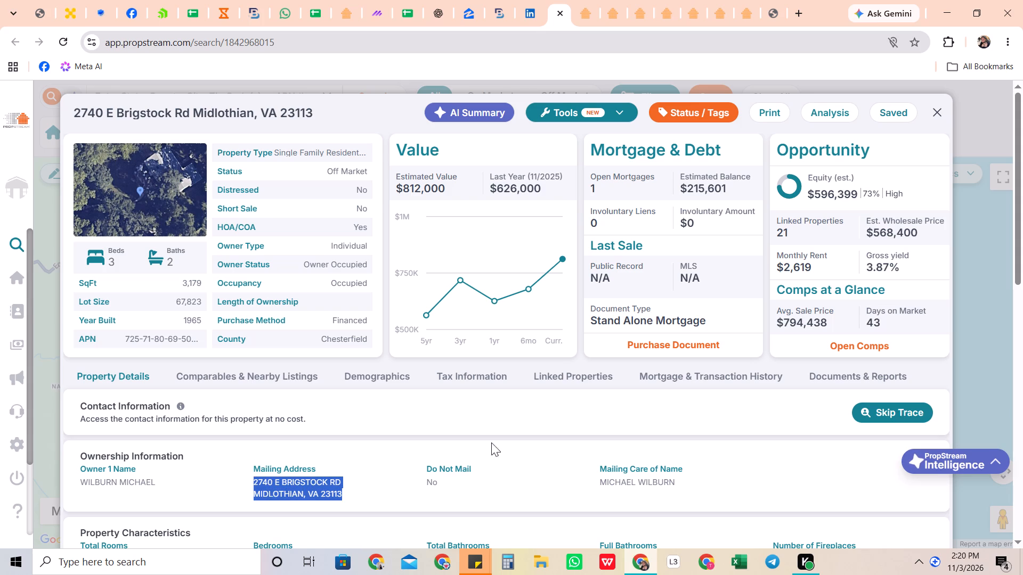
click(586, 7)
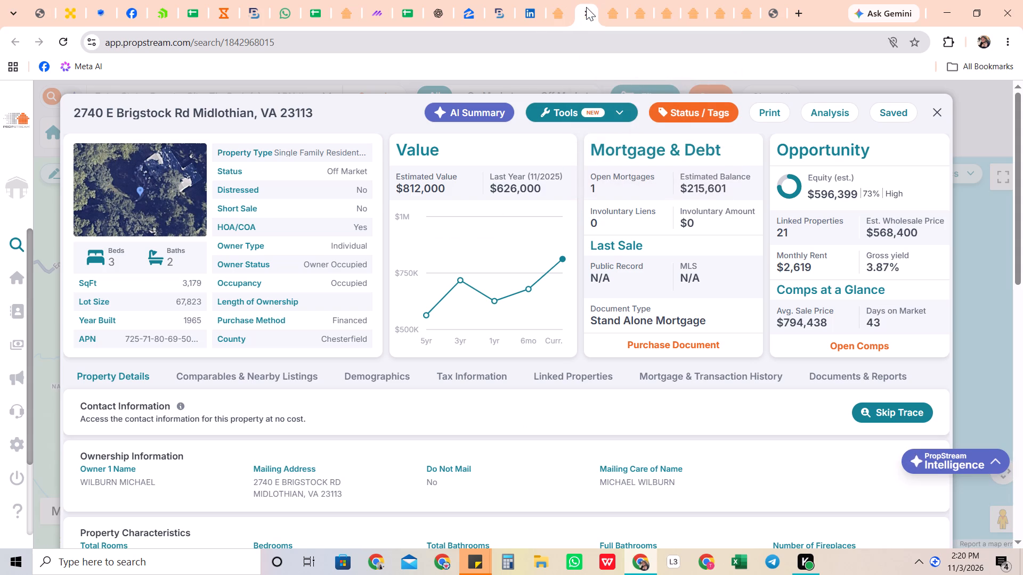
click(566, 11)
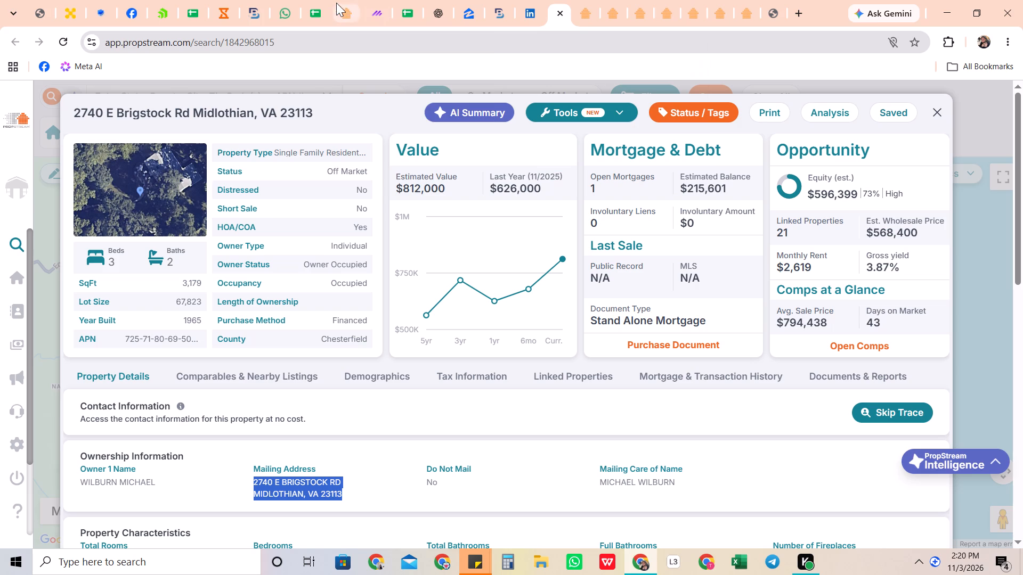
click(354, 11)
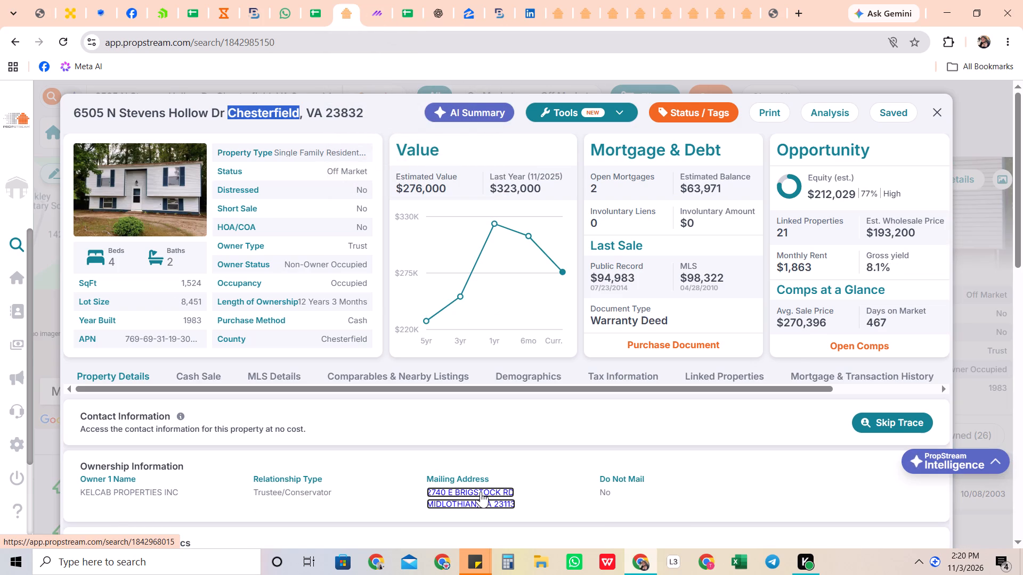
Copy the owner's mailing address from the linked PropStream property record into the Owner Mailing Address cell of row 1442.
click(481, 491)
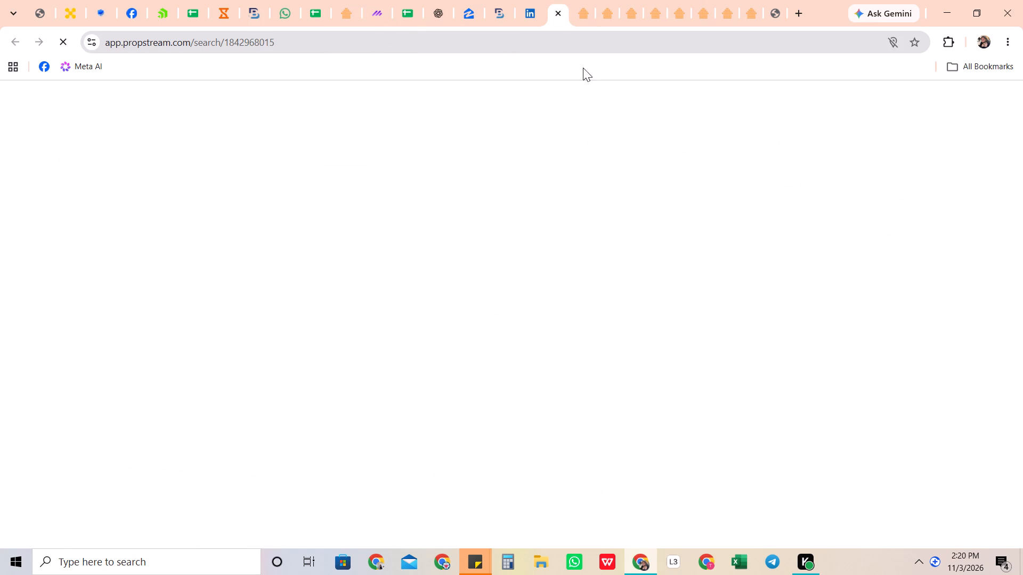
click(587, 10)
click(555, 13)
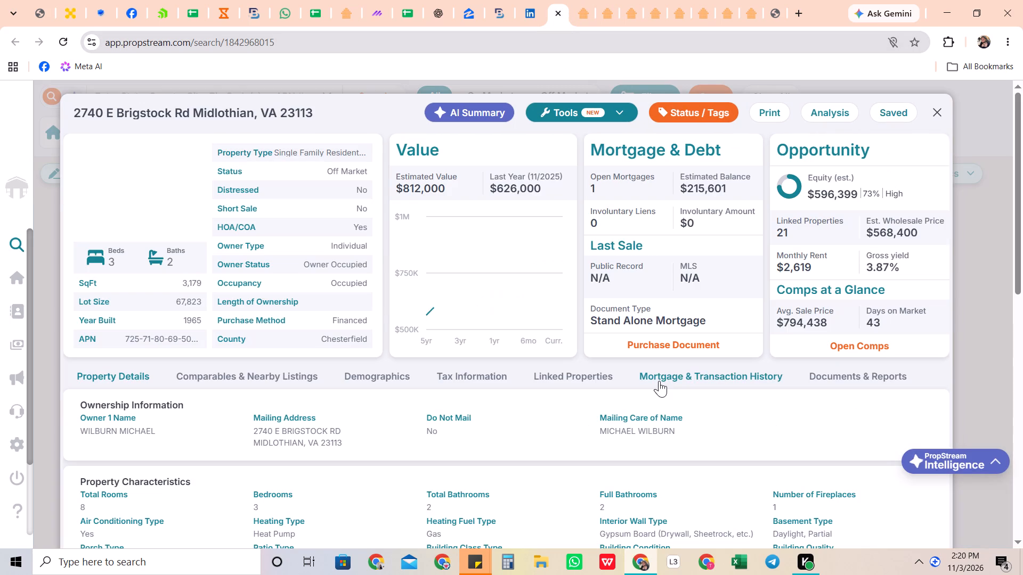
drag(348, 445, 283, 440)
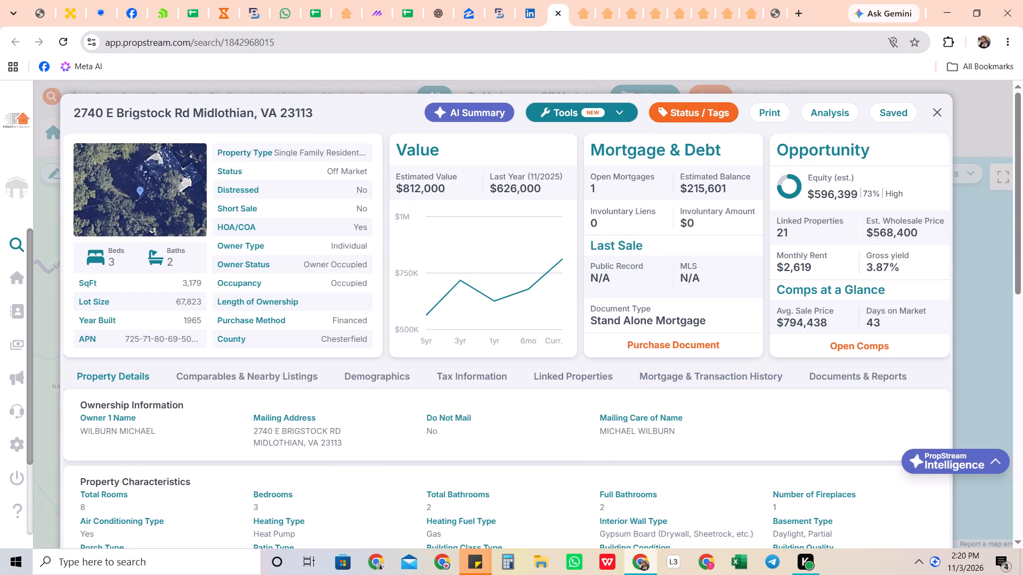
drag(283, 440, 254, 434)
key(ctrl+c)
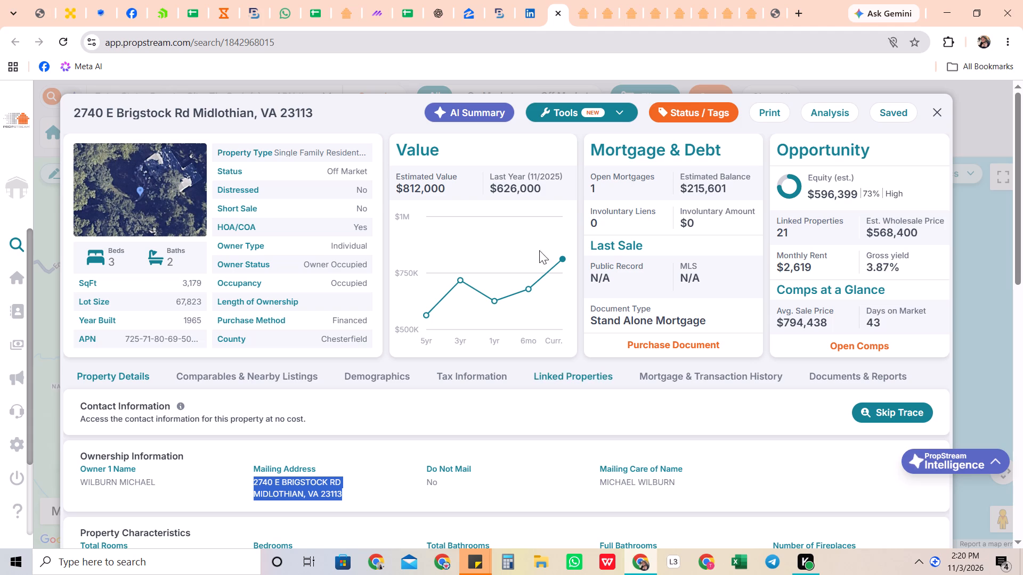
click(330, 5)
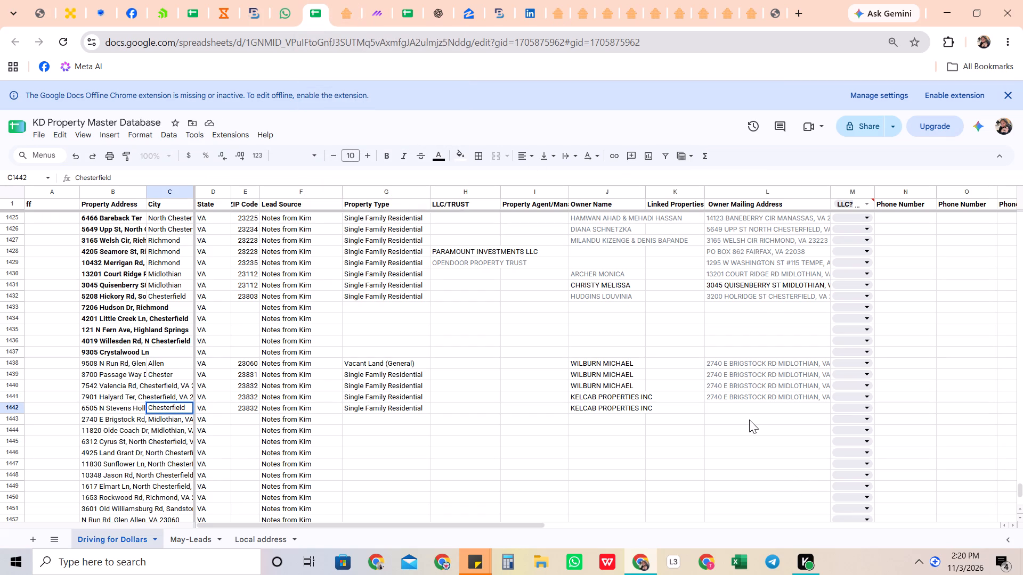
click(748, 406)
key(ctrl+v)
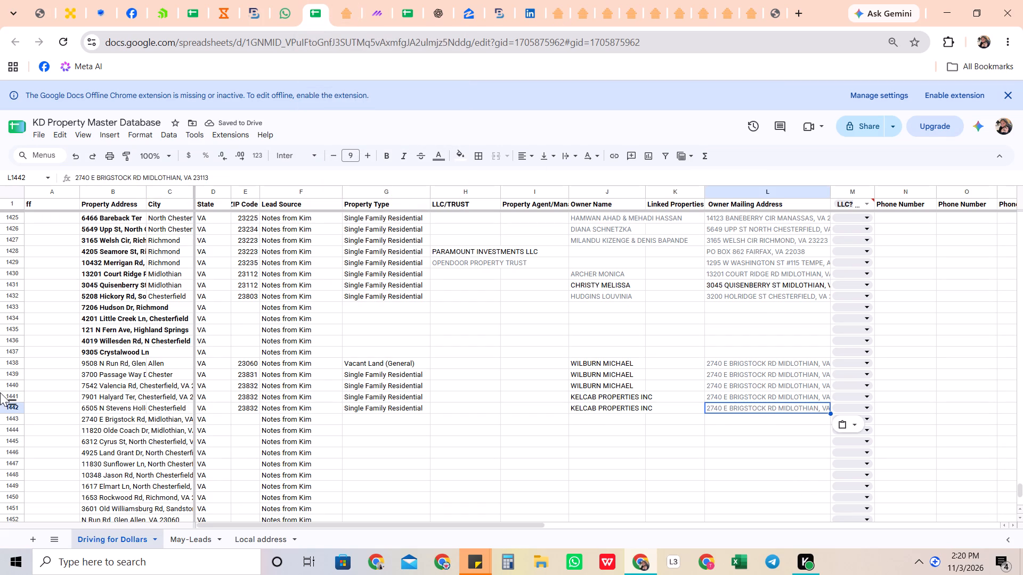
Search PropStream for the property address copied from row 1443 and open its full property record.
triple_click(110, 422)
click(110, 422)
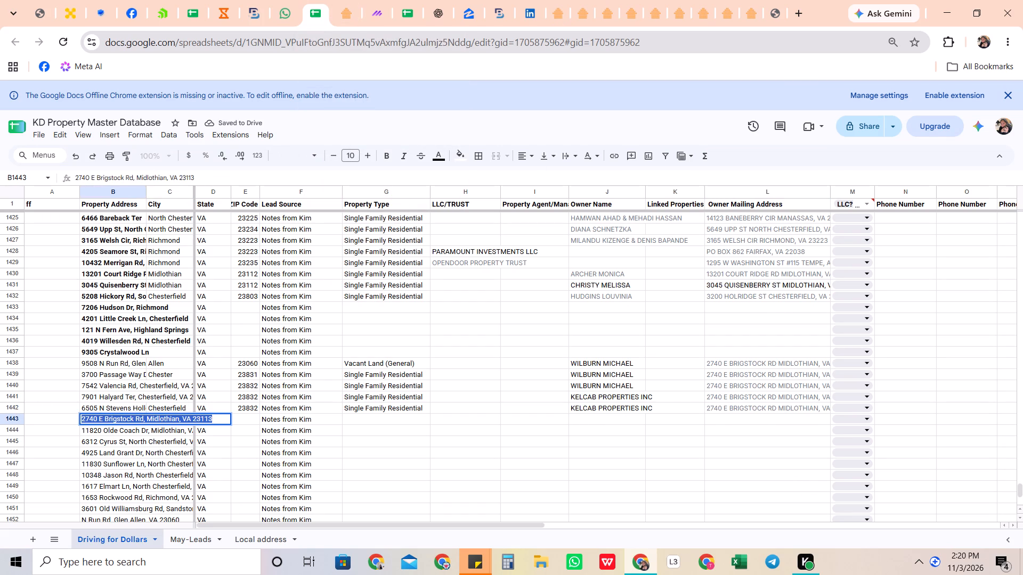
key(ctrl+c)
key(ctrl+c)
click(344, 6)
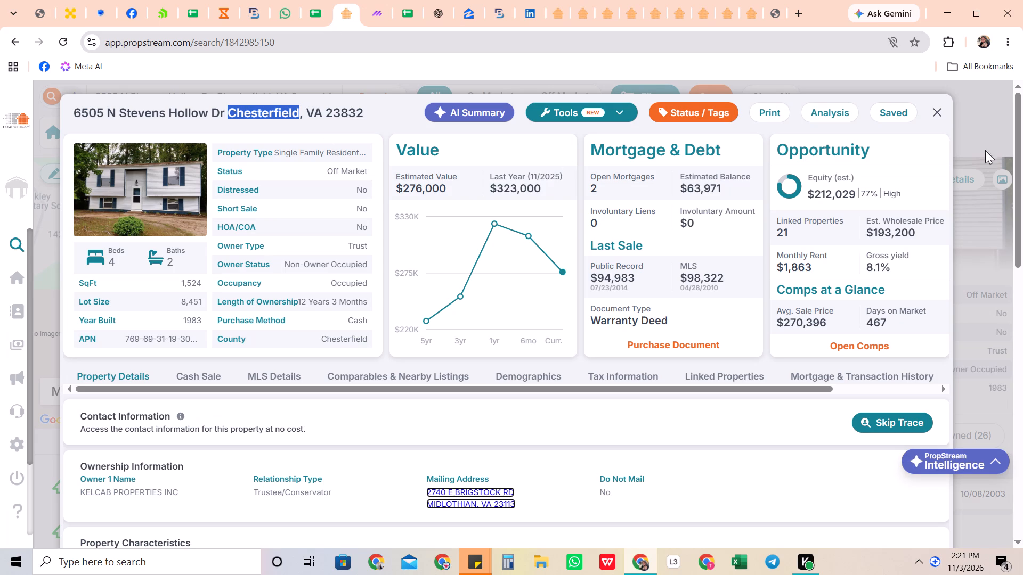
click(932, 110)
click(327, 96)
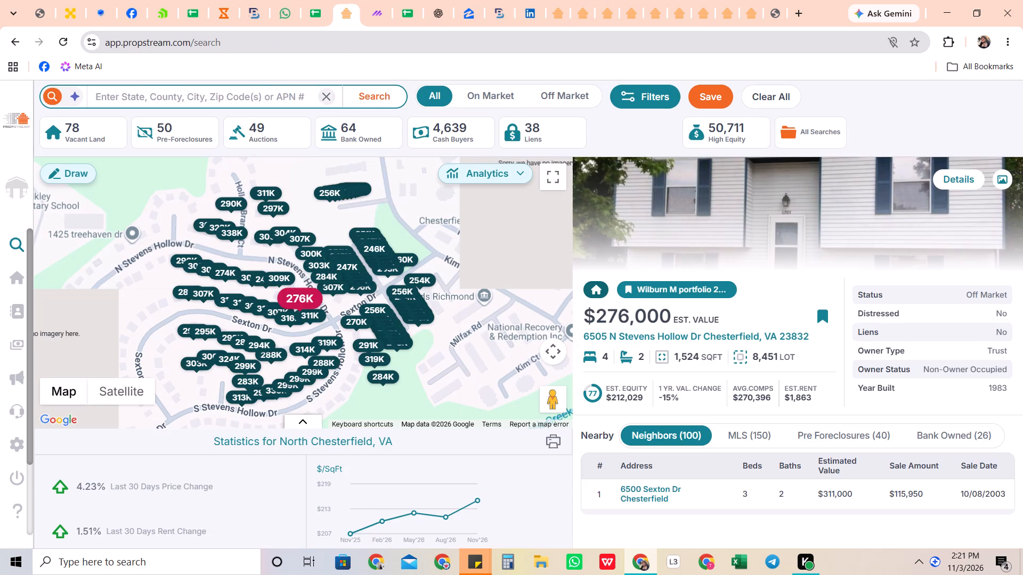
click(280, 98)
key(ctrl+v)
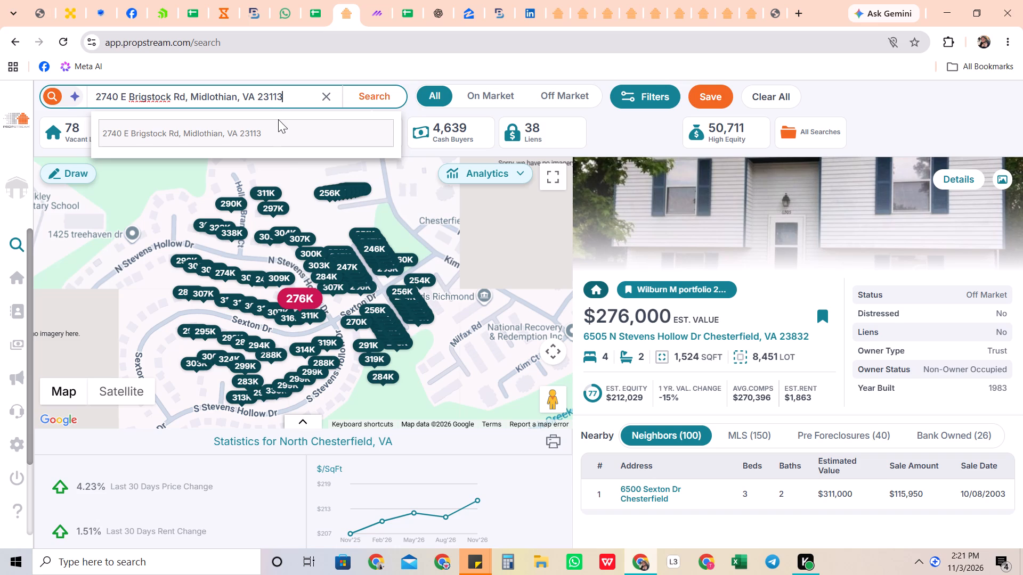
click(239, 133)
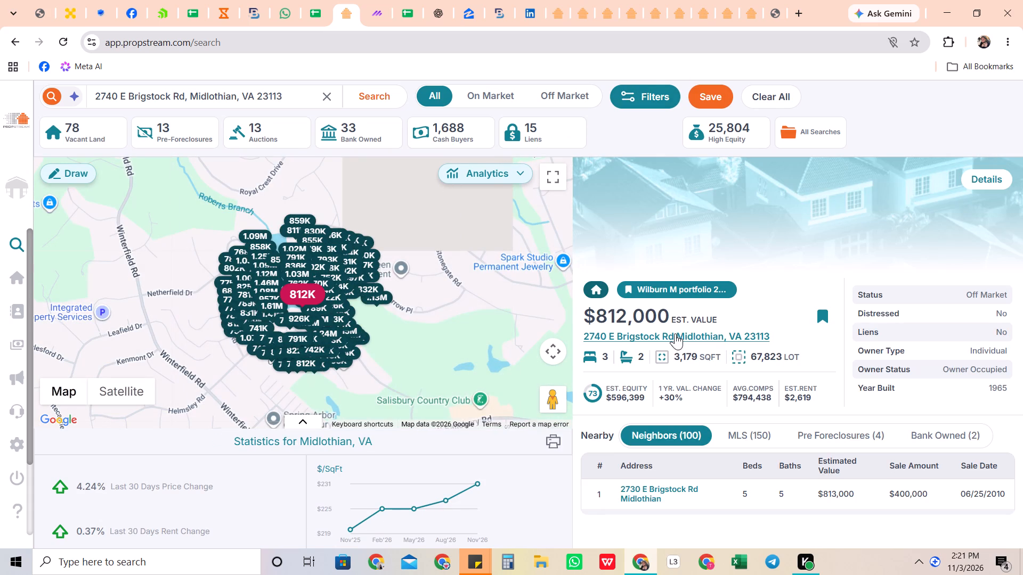
click(675, 334)
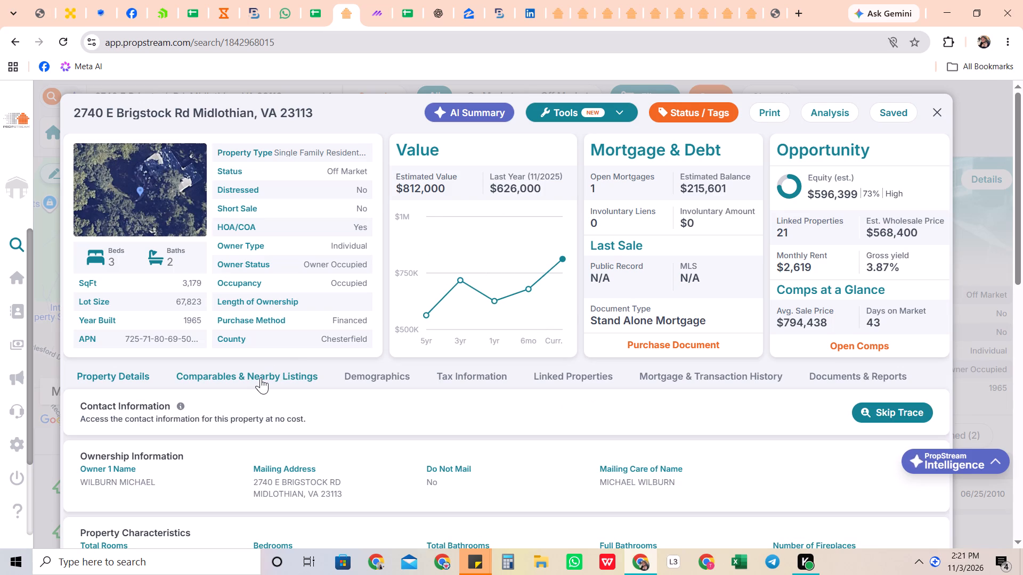
Copy the Owner 1 Name from the PropStream record into the Owner Name cell of row 1443.
drag(179, 480, 78, 487)
key(ctrl+c)
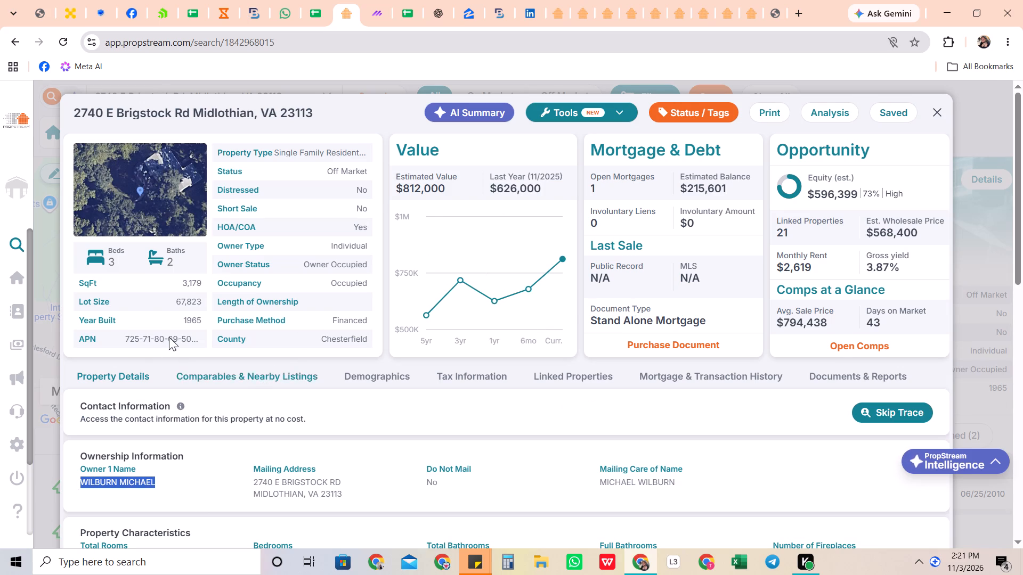
click(312, 2)
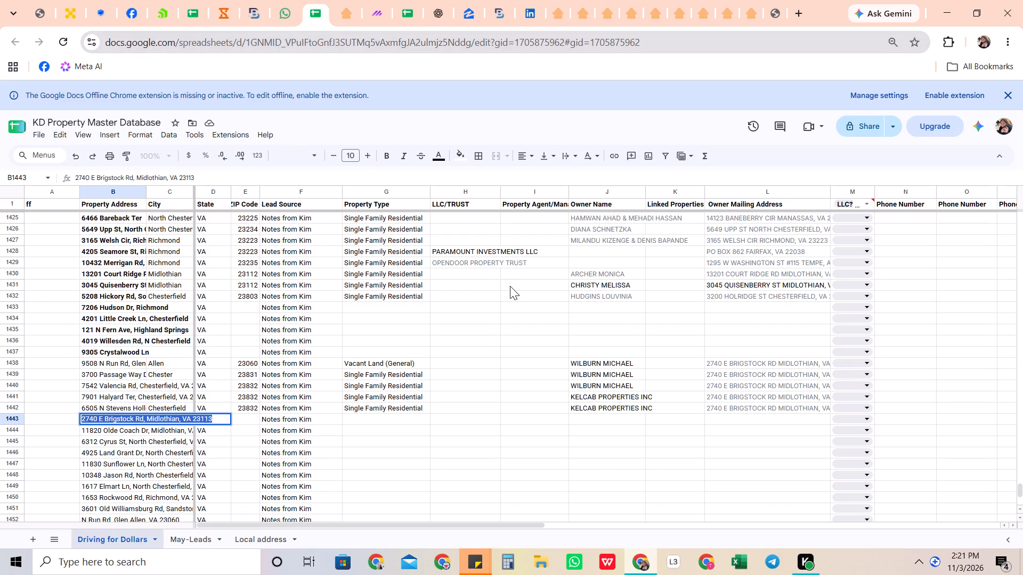
click(598, 413)
click(603, 419)
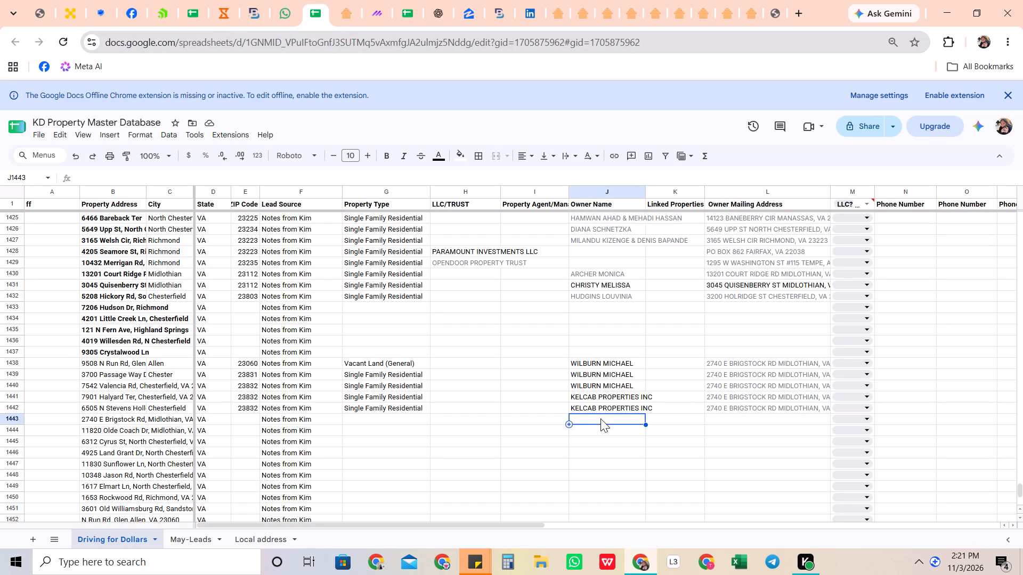
key(ctrl+v)
click(638, 446)
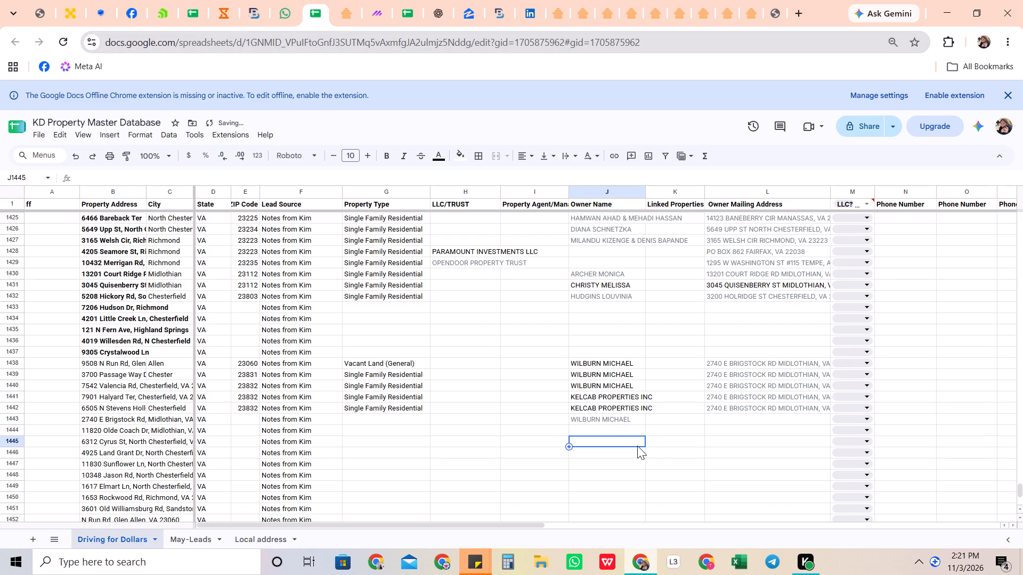
Copy the owner's mailing address from the PropStream record into the Owner Mailing Address cell of row 1443.
click(341, 14)
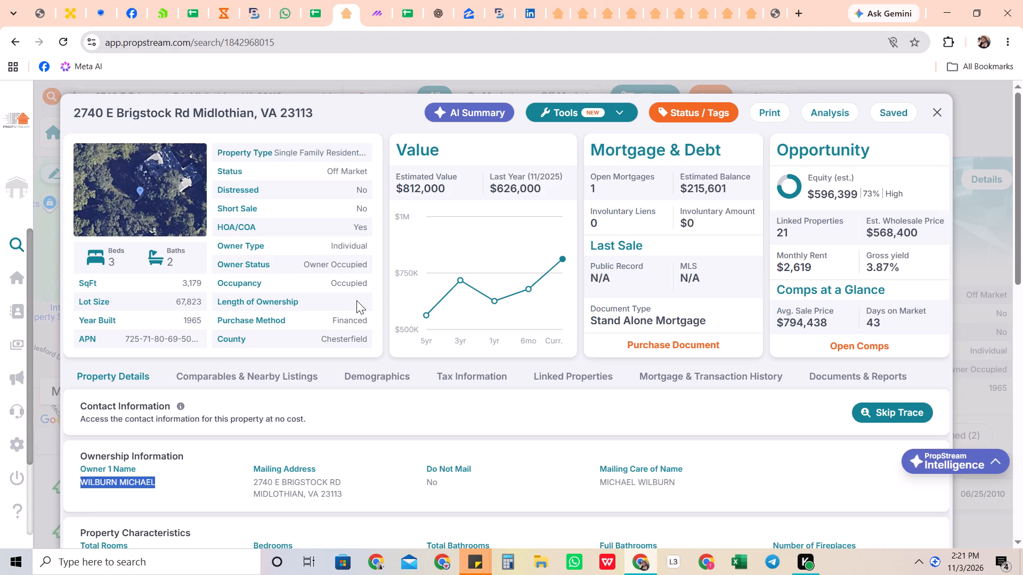
drag(366, 499, 253, 486)
key(ctrl+c)
click(316, 0)
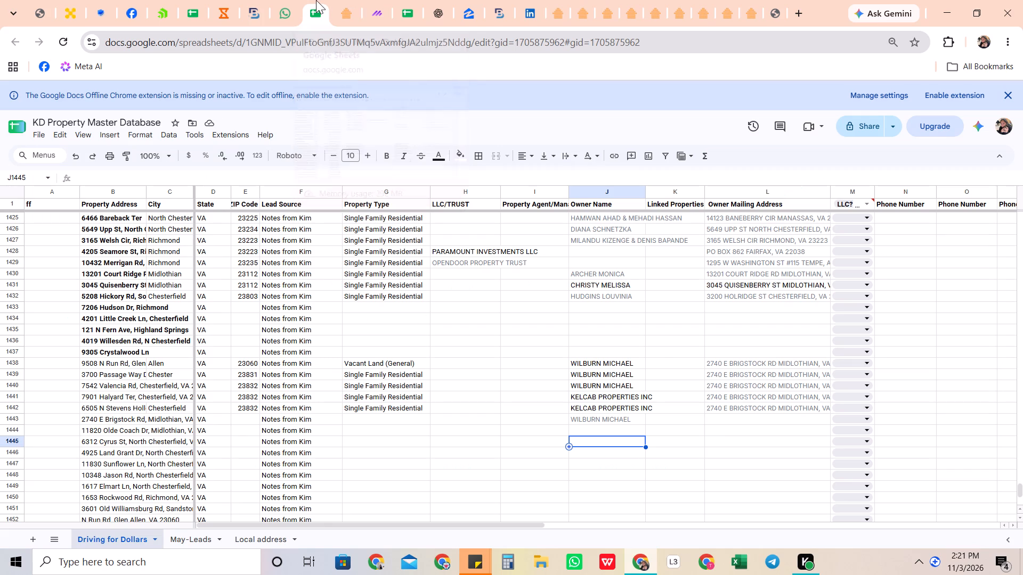
click(737, 420)
key(ctrl+v)
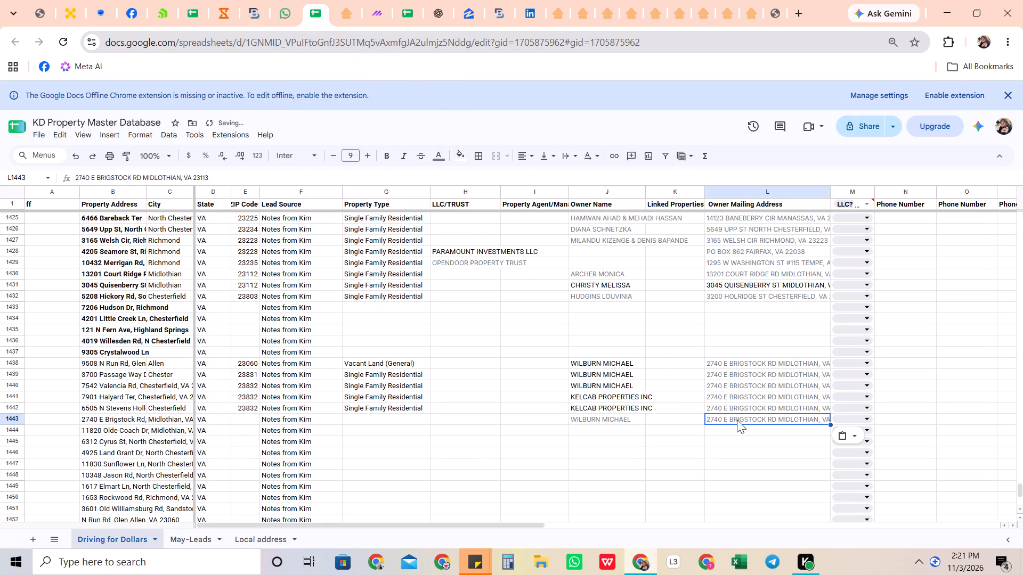
Check the row 1443 property's type in PropStream and fill Single Family Residential down from row 1442 into its Property Type cell.
click(346, 16)
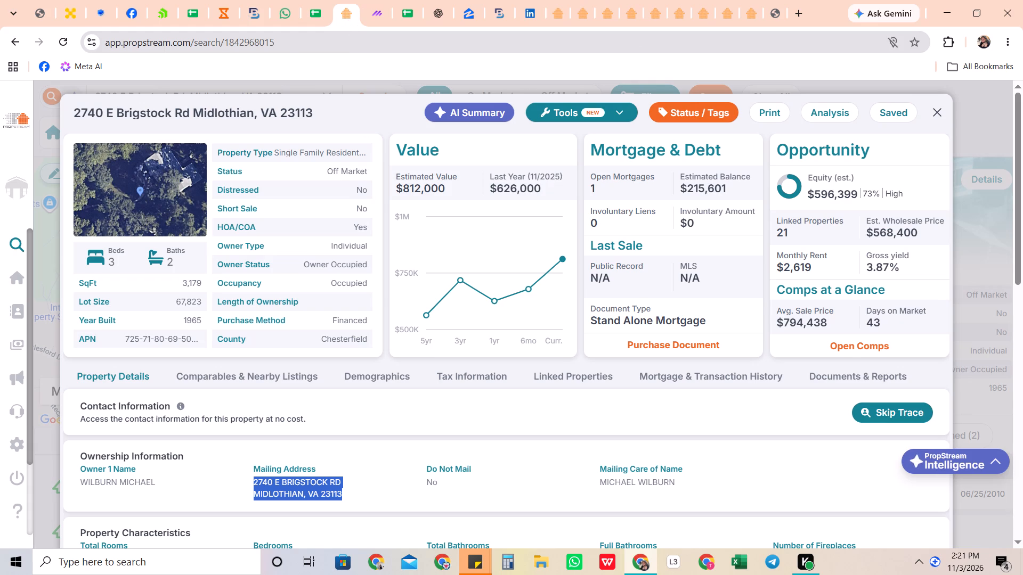
scroll(362, 210, up, 2)
click(315, 7)
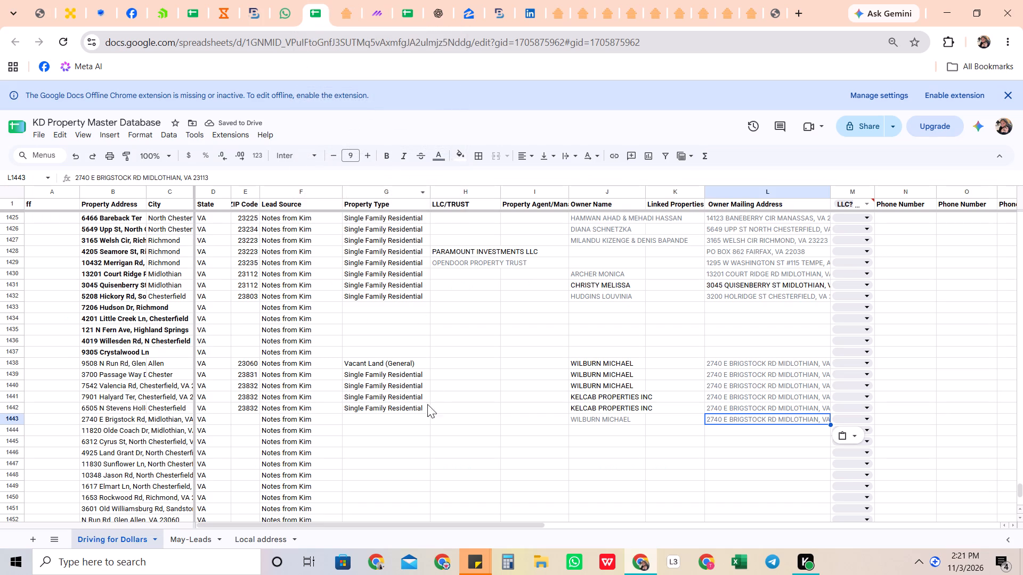
click(427, 413)
drag(428, 413, 428, 419)
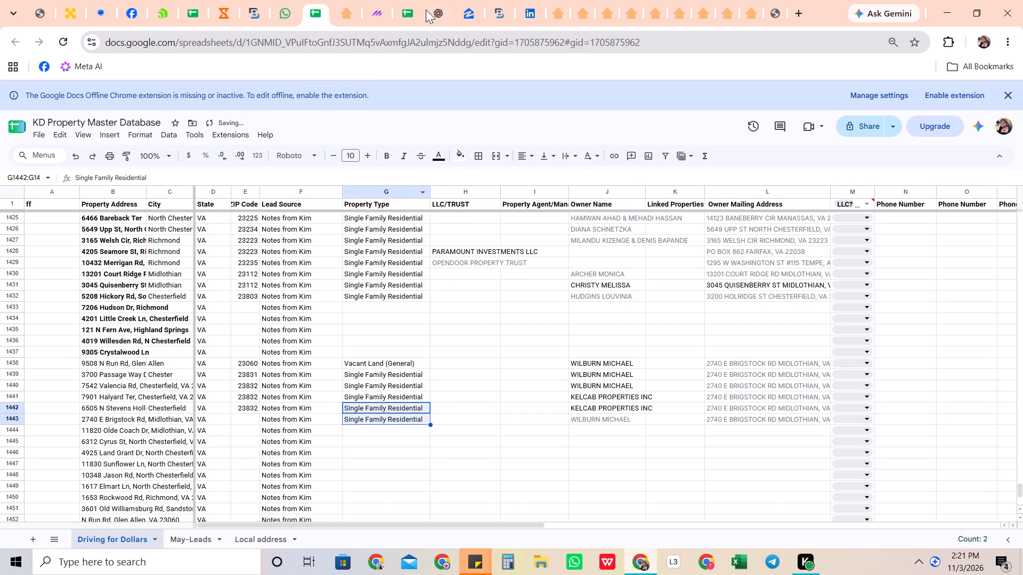
Copy the ZIP code 23113 from the PropStream property heading into the ZIP Code cell of row 1443.
click(355, 13)
drag(280, 113, 309, 116)
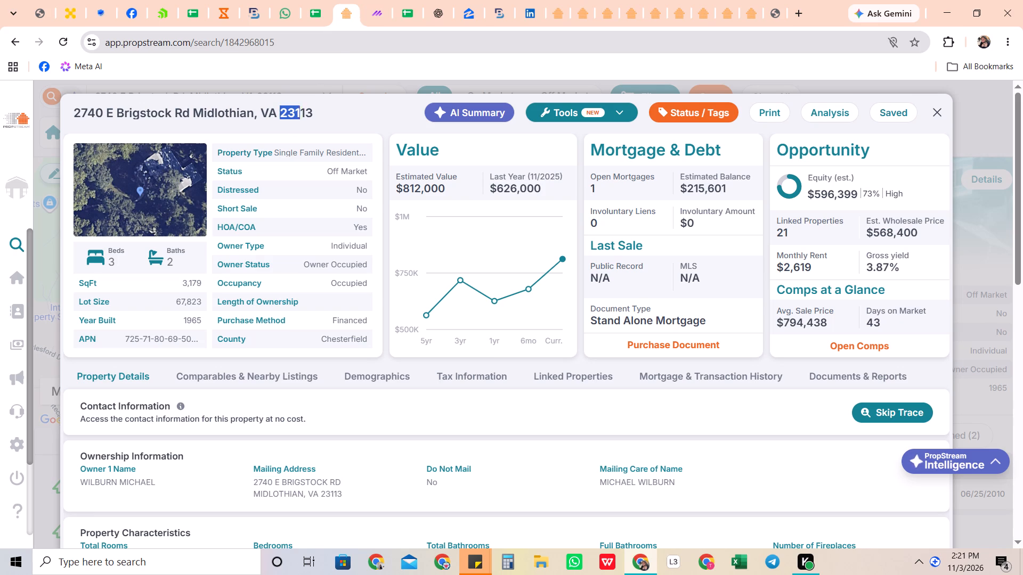
drag(309, 116, 328, 116)
key(ctrl+c)
click(327, 12)
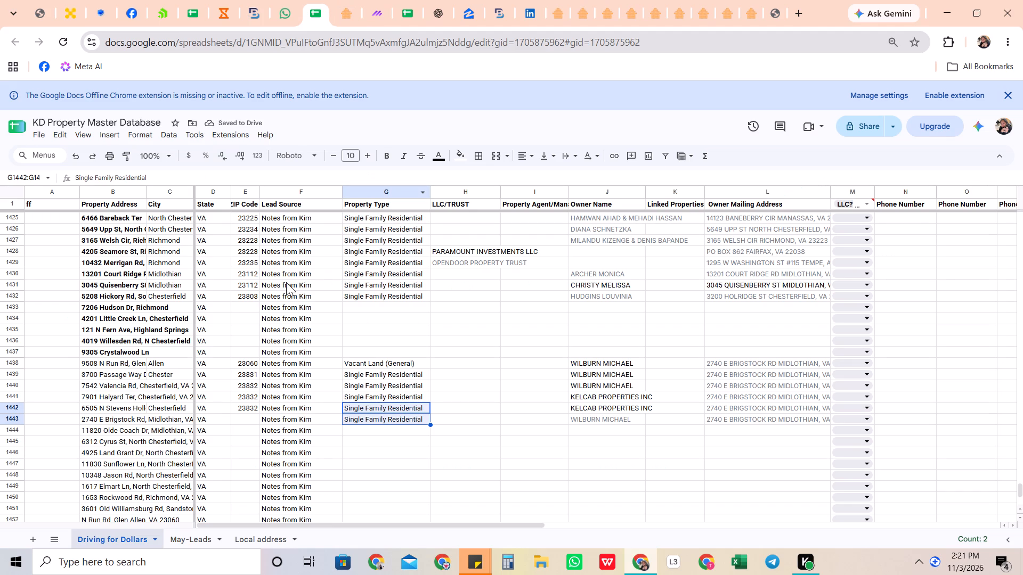
click(241, 415)
click(244, 418)
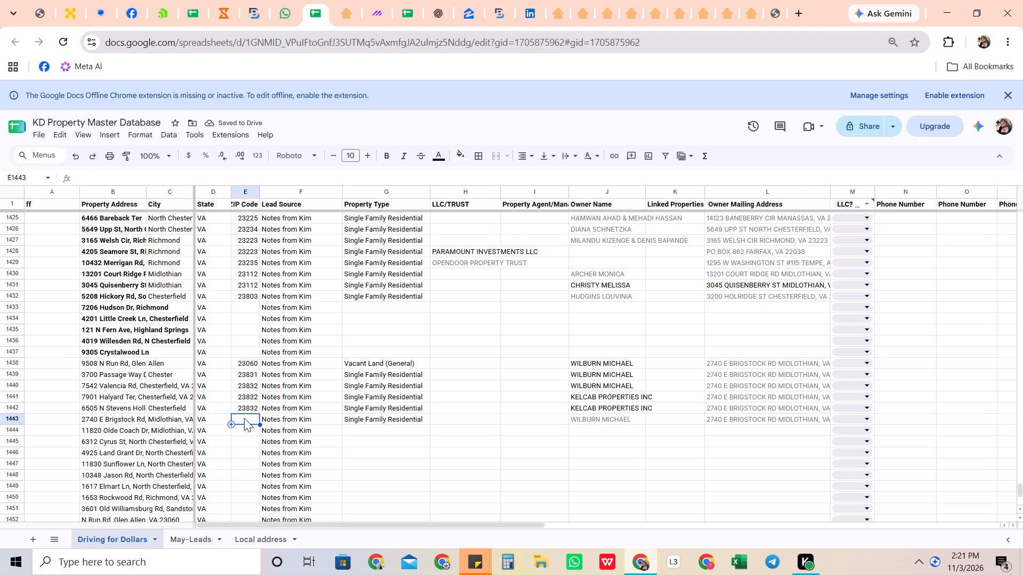
double_click(244, 418)
key(ctrl+v)
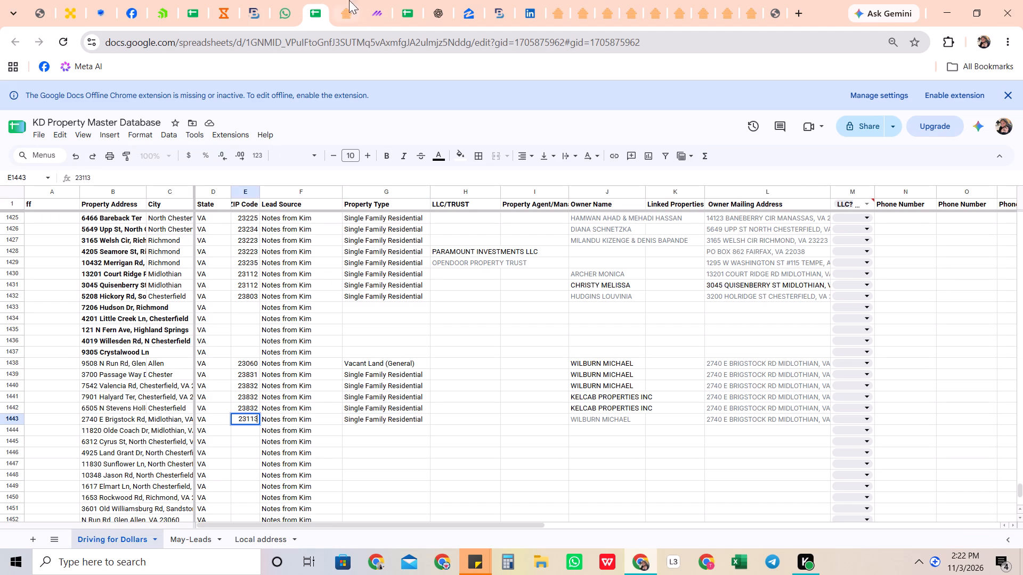
Copy the city Midlothian from the PropStream property heading into the City cell of row 1443.
click(356, 13)
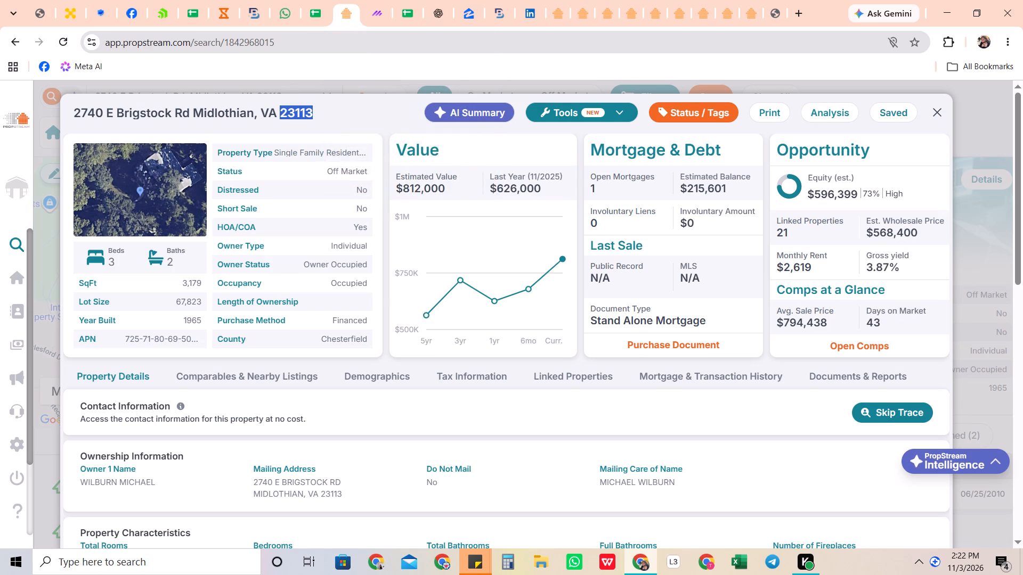
drag(195, 111, 253, 116)
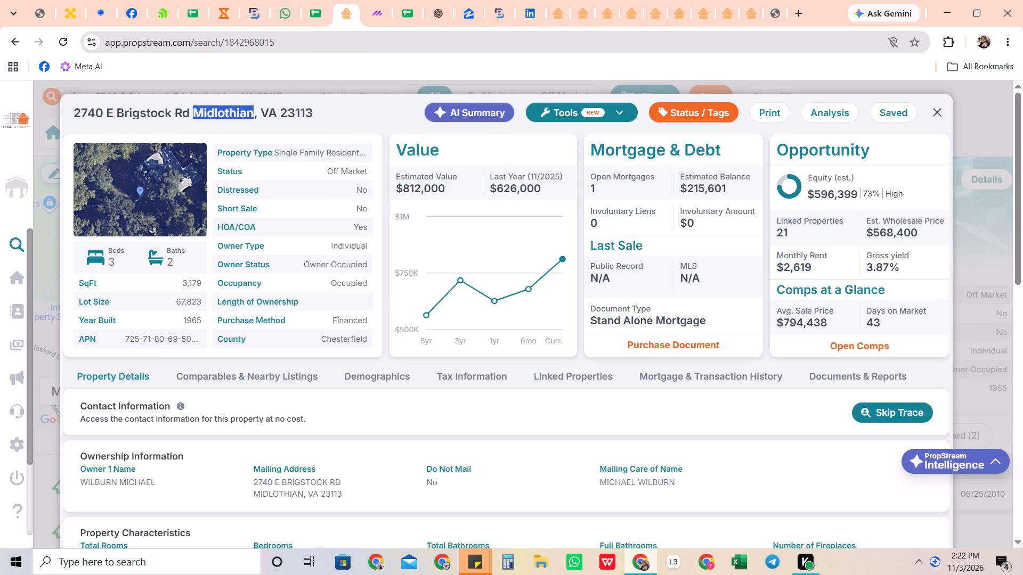
key(ctrl+c)
click(318, 0)
click(185, 417)
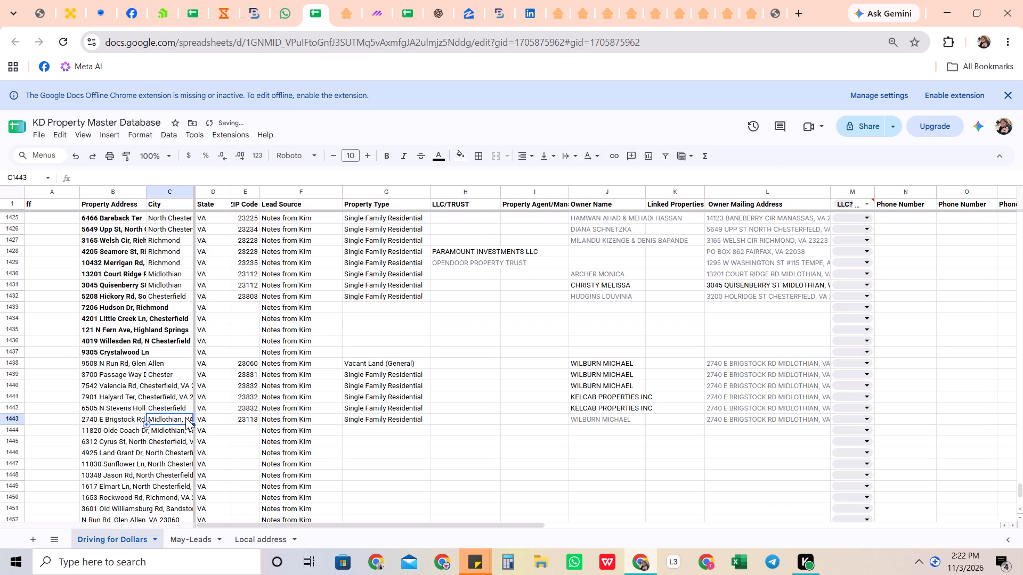
double_click(185, 417)
key(ctrl+v)
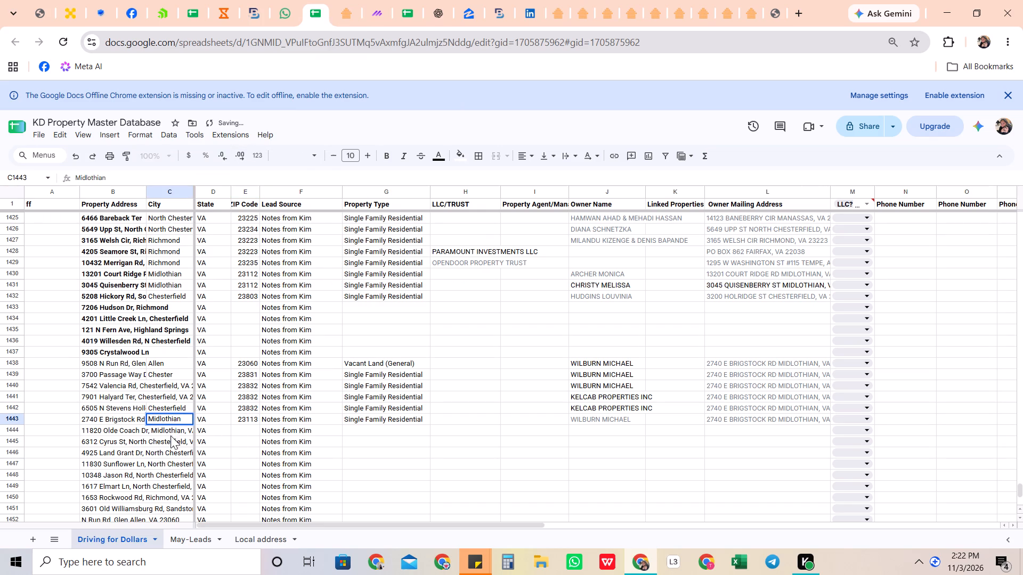
Search PropStream for the property address in row 1444 and open that property's full record.
triple_click(114, 428)
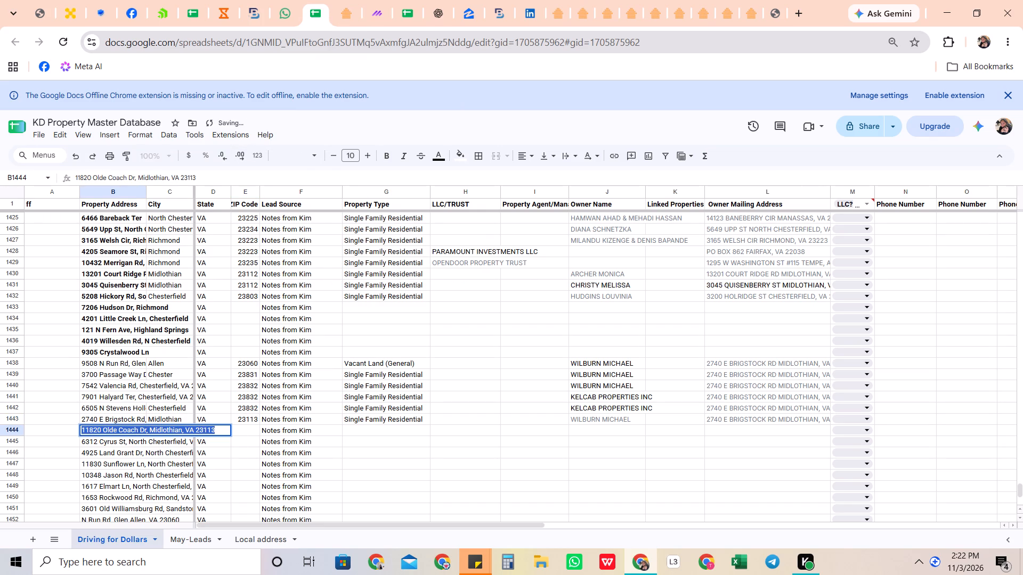
key(ctrl+c)
click(339, 14)
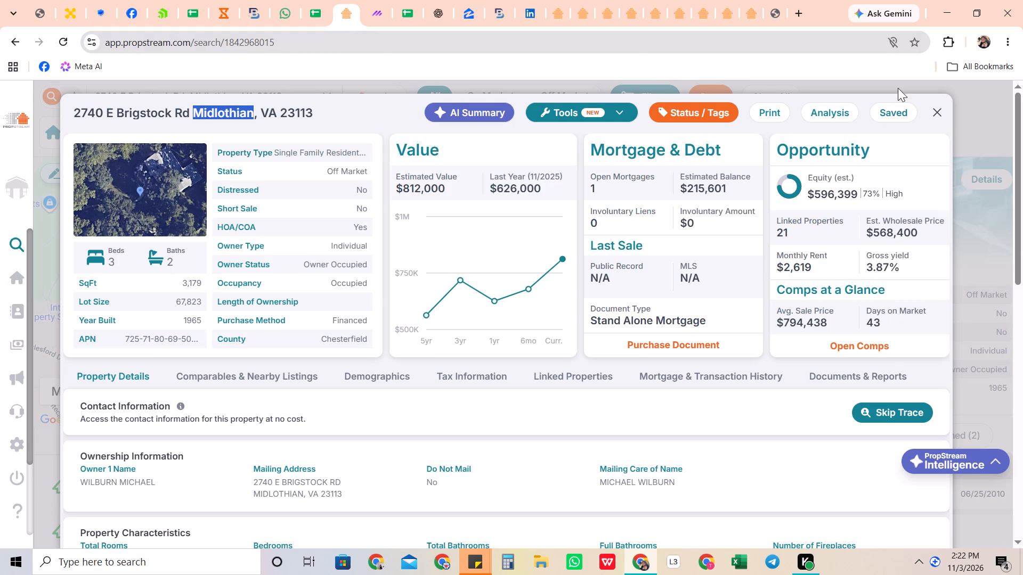
click(934, 116)
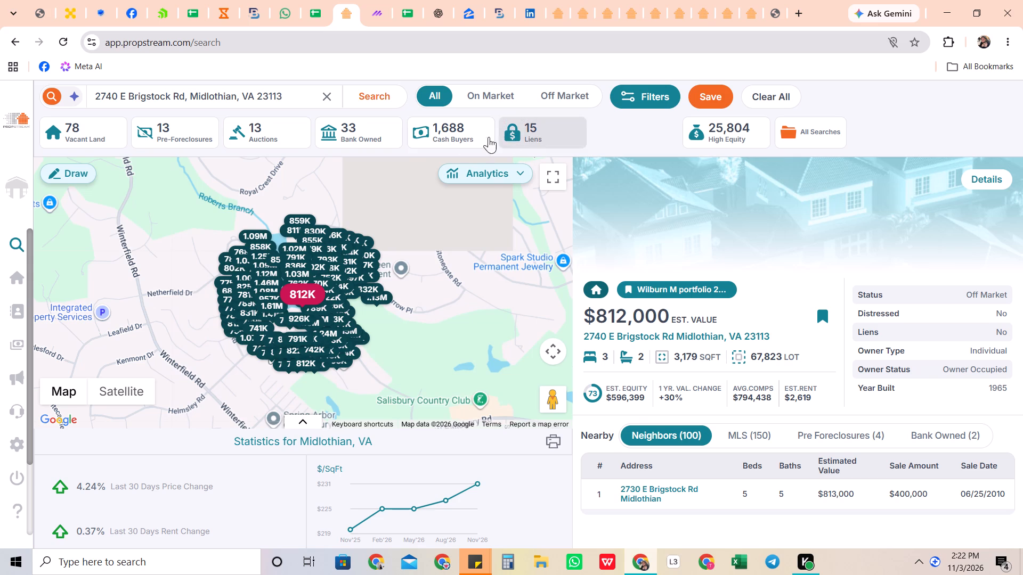
click(334, 91)
right_click(272, 98)
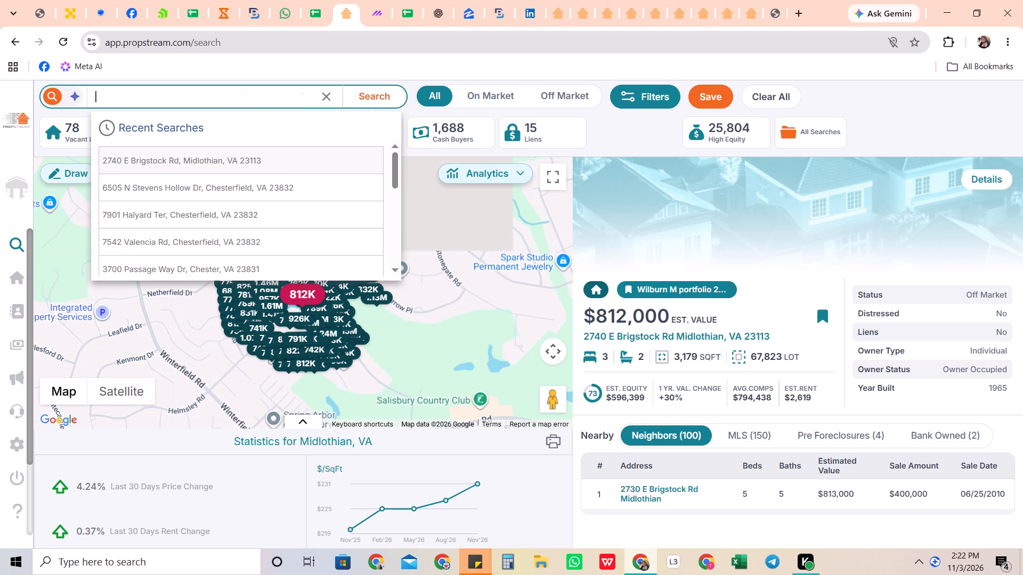
right_click(228, 91)
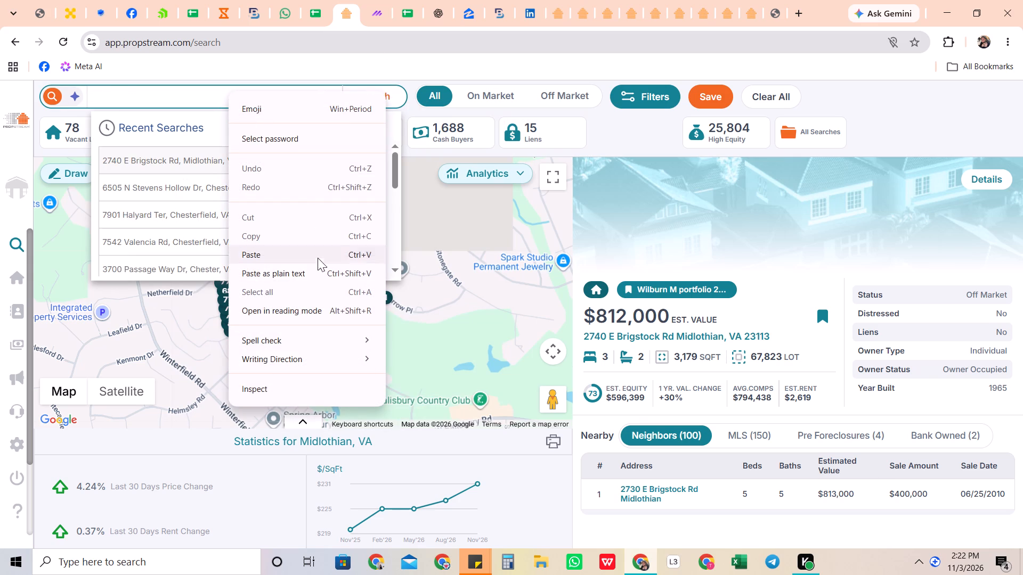
click(321, 251)
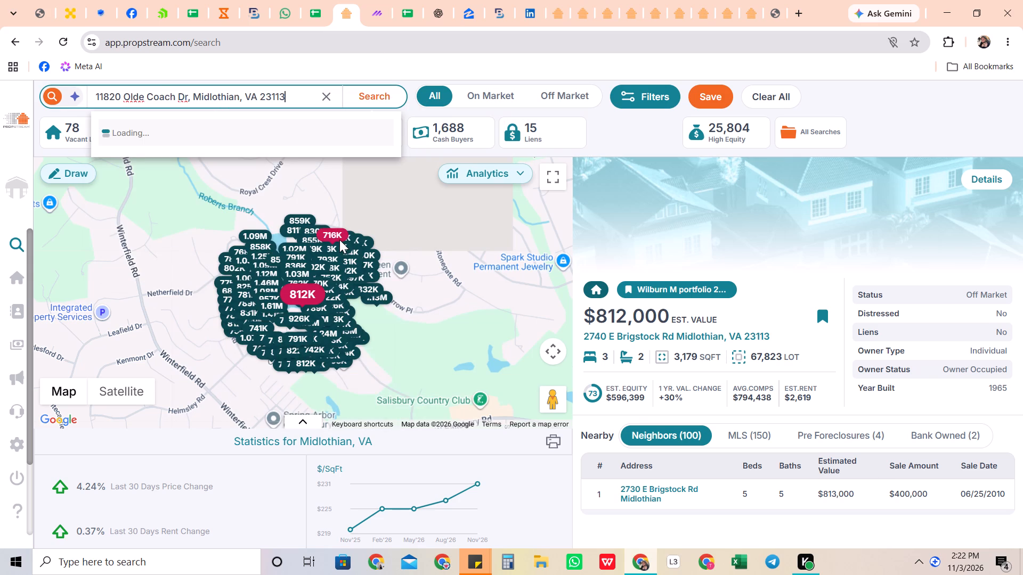
click(192, 136)
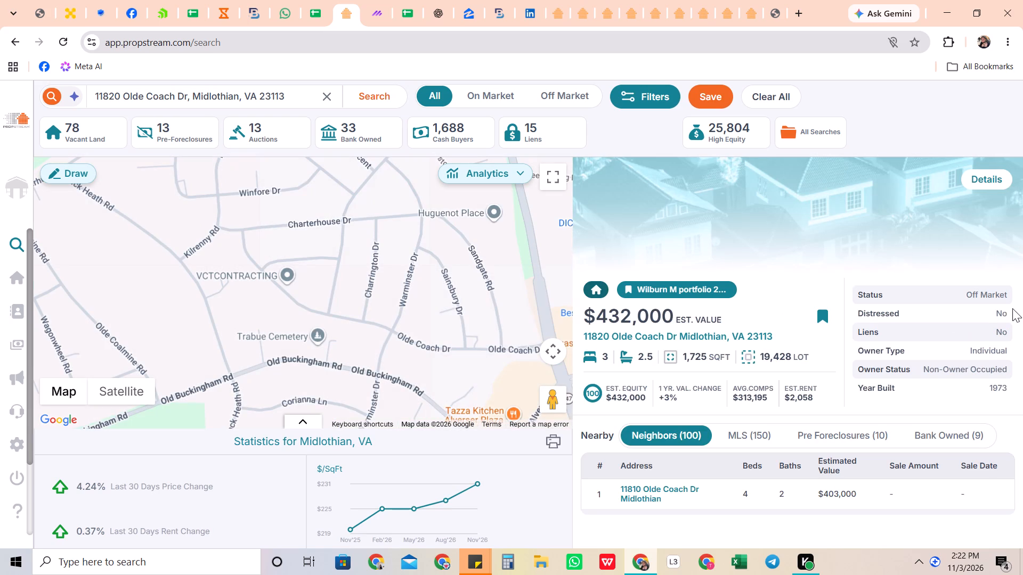
click(616, 334)
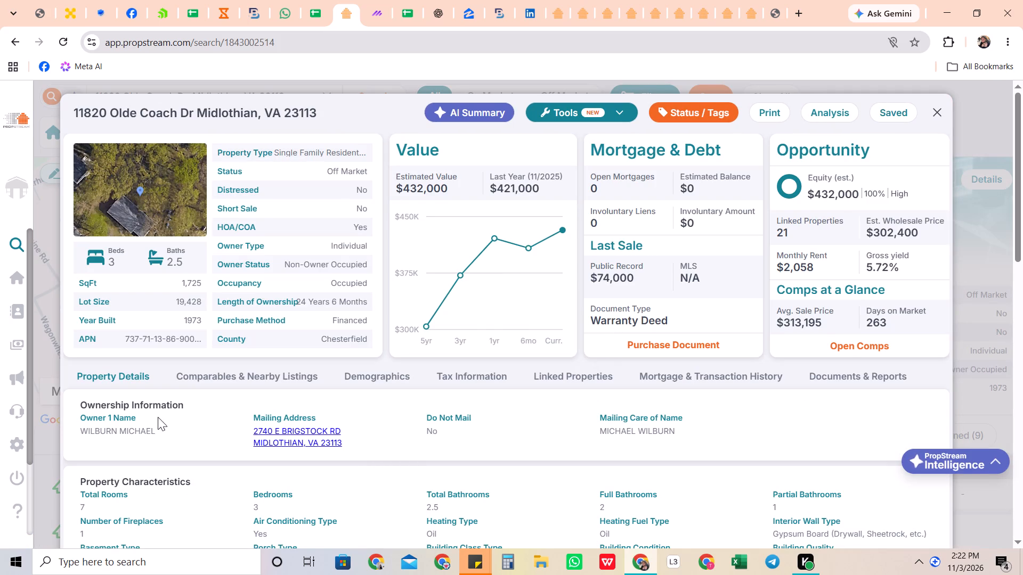
Copy the Owner 1 Name from the PropStream record into the Owner Name cell of row 1444.
drag(161, 431, 72, 433)
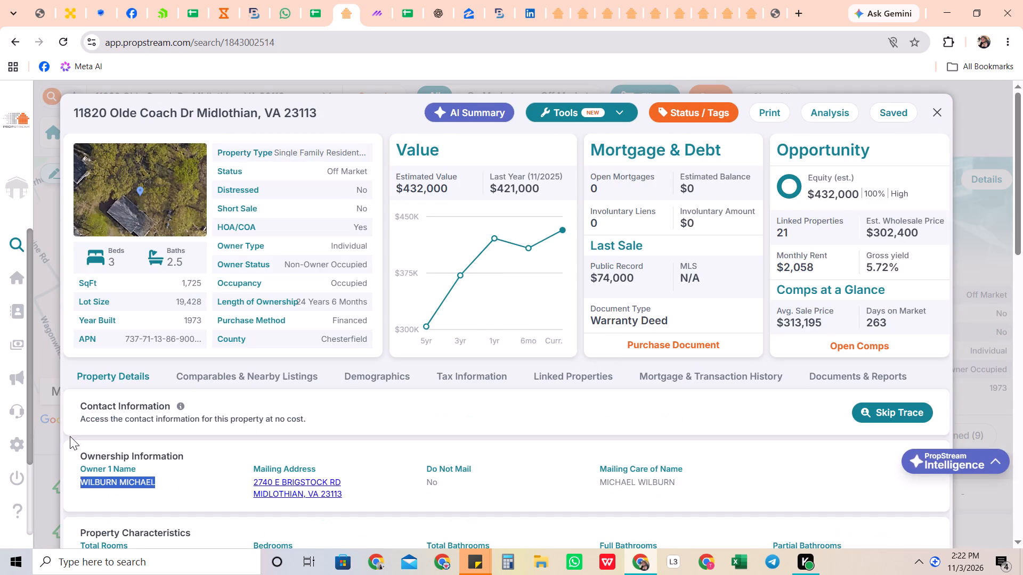
key(ctrl+c)
click(317, 4)
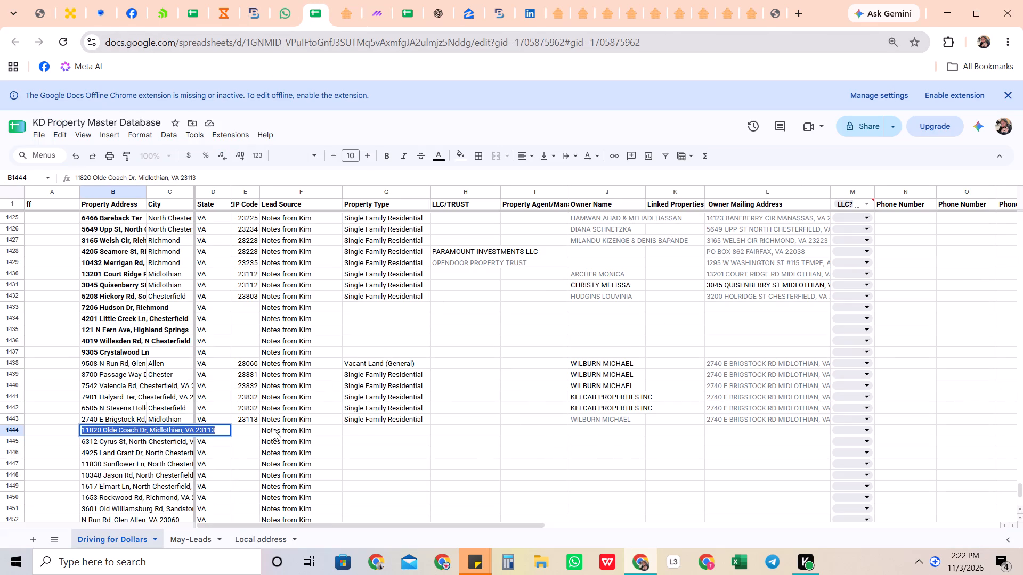
double_click(584, 430)
key(ctrl+v)
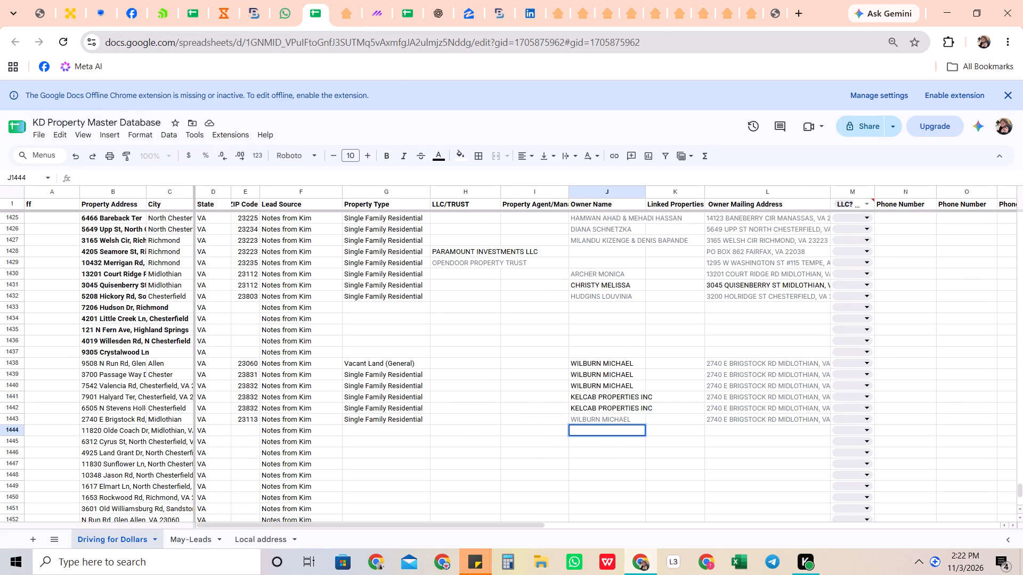
Copy the ZIP code 23113 from the PropStream property heading into the ZIP Code cell of row 1444.
click(350, 14)
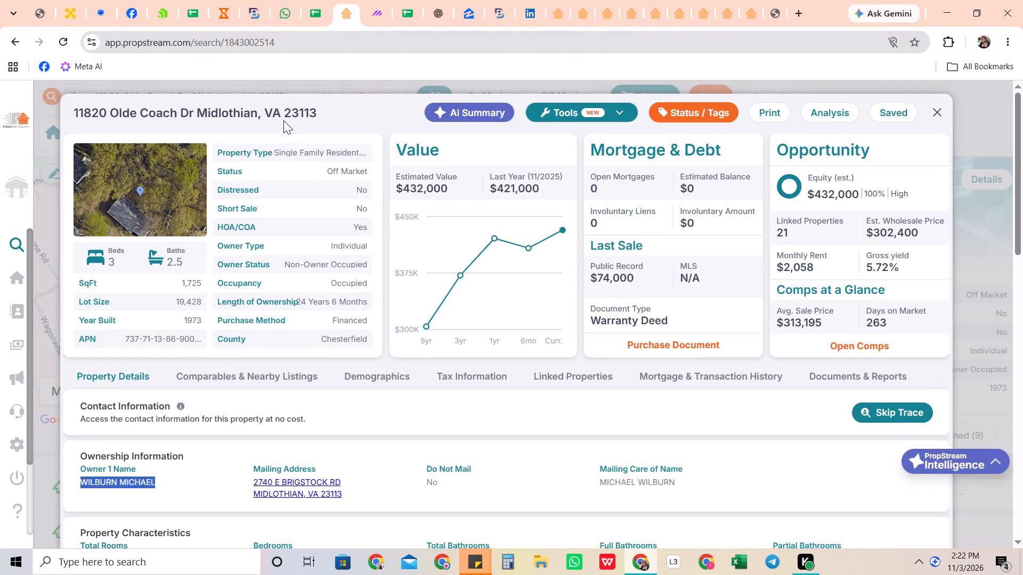
drag(283, 114, 324, 116)
key(ctrl+c)
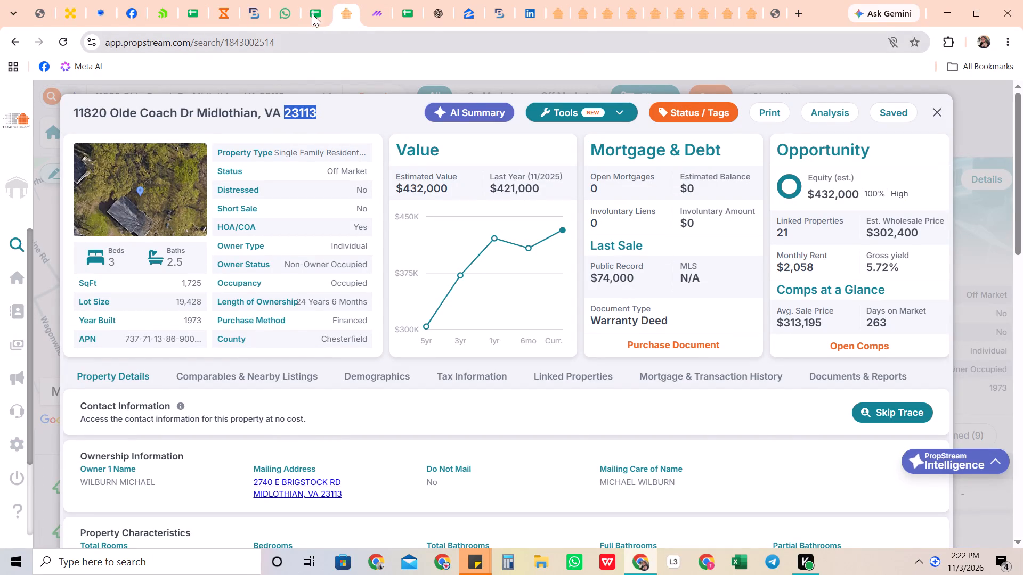
click(313, 11)
click(414, 417)
drag(427, 423, 427, 428)
click(248, 428)
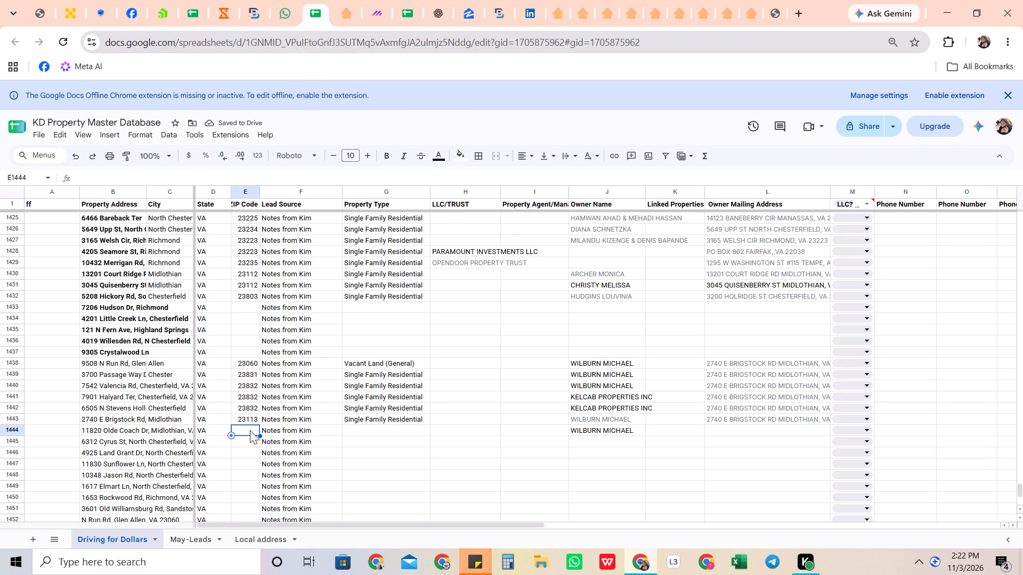
click(250, 430)
double_click(250, 430)
key(ctrl+v)
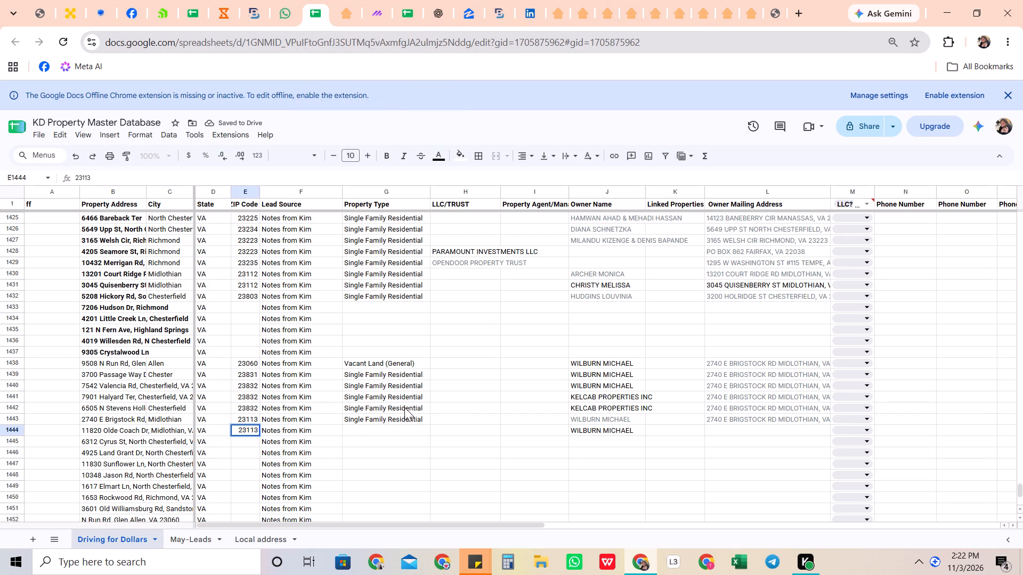
Fill Single Family Residential down from row 1443 into the Property Type cell of row 1444.
click(405, 407)
click(411, 417)
drag(432, 425, 432, 430)
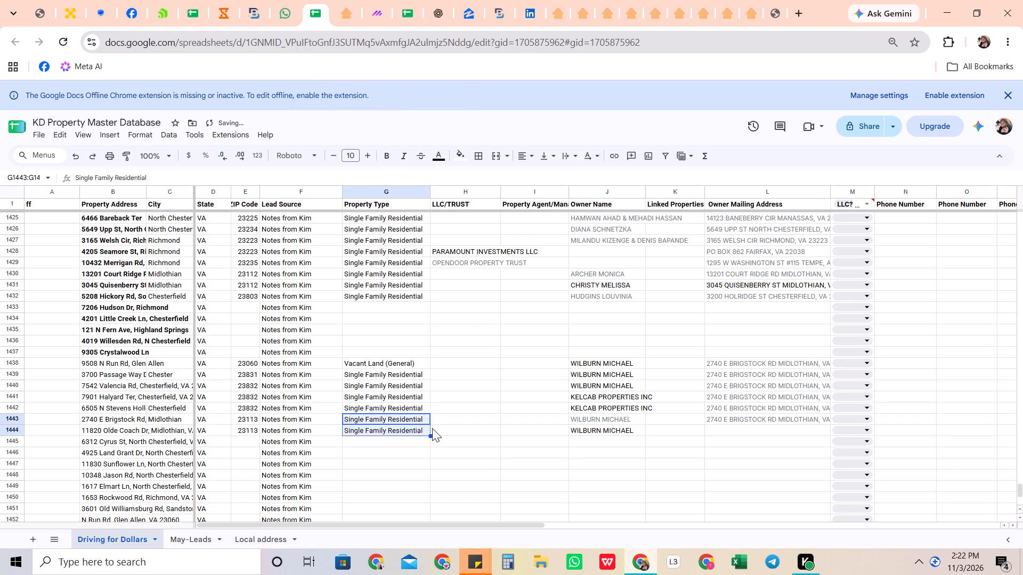
Open the linked mailing address from the PropStream record and copy the owner's mailing address into the Owner Mailing Address cell of row 1444.
click(342, 10)
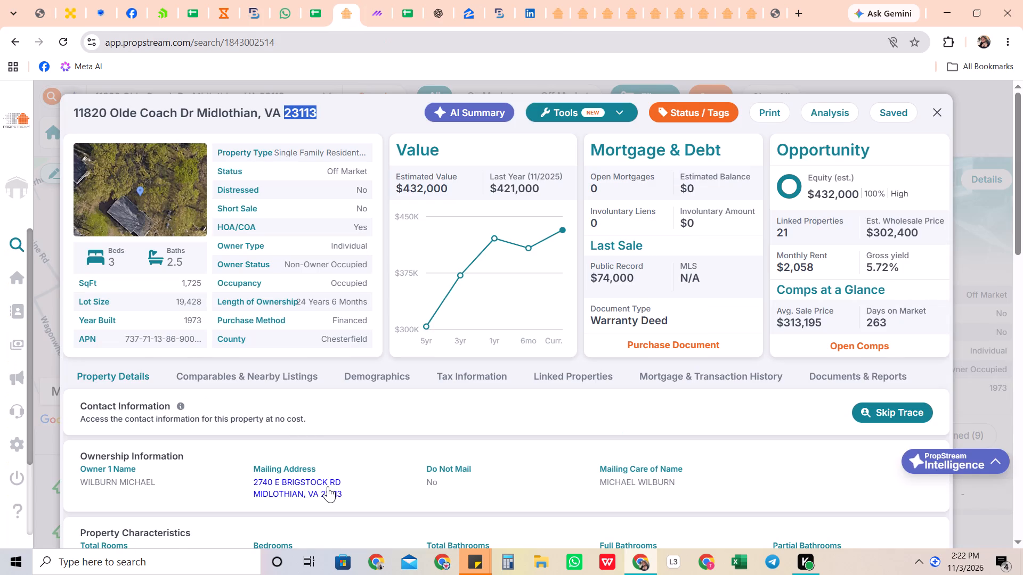
click(328, 486)
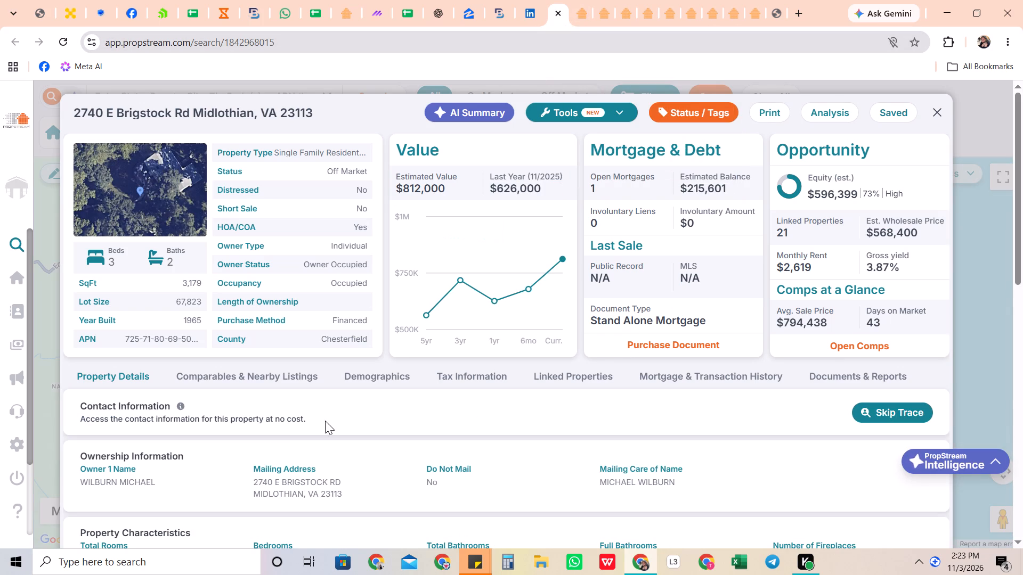
drag(354, 489, 247, 487)
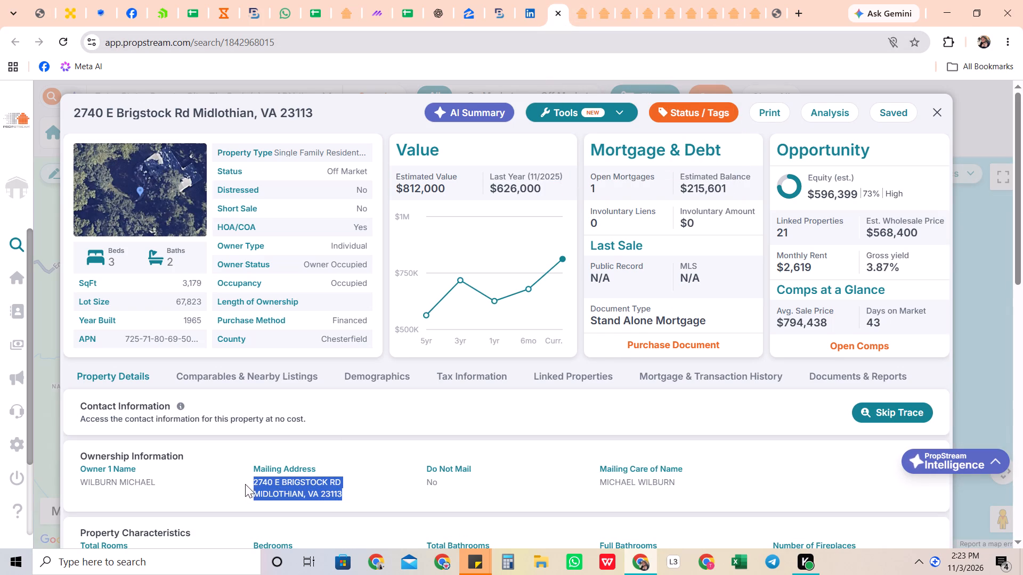
key(ctrl+c)
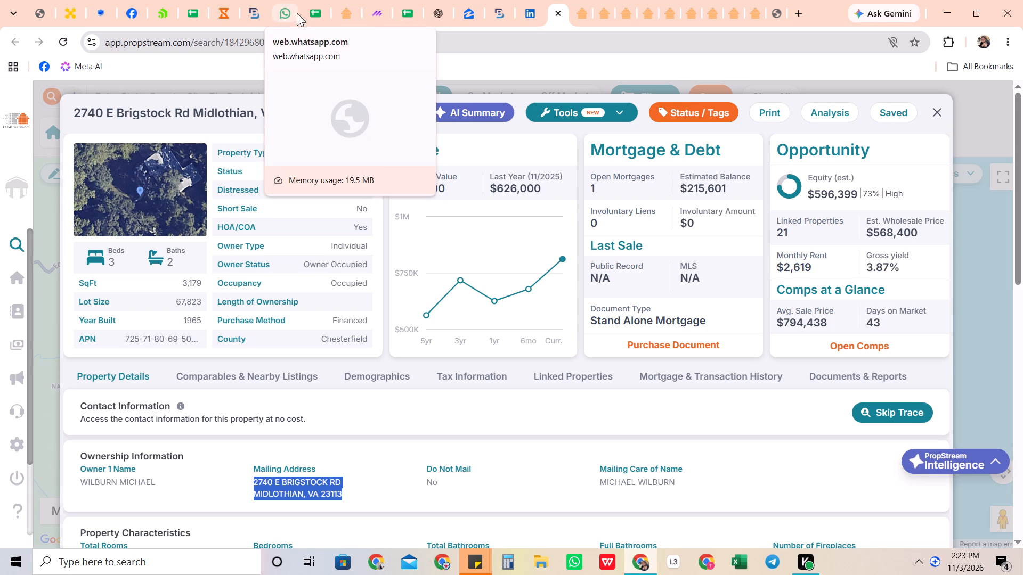
click(313, 10)
click(722, 434)
click(722, 431)
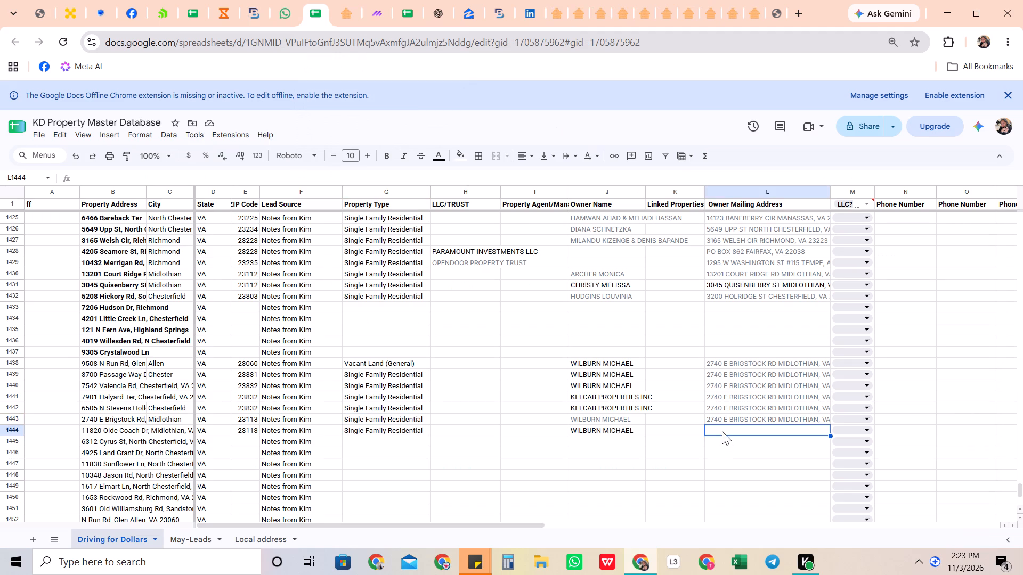
double_click(722, 431)
click(722, 431)
key(ctrl+v)
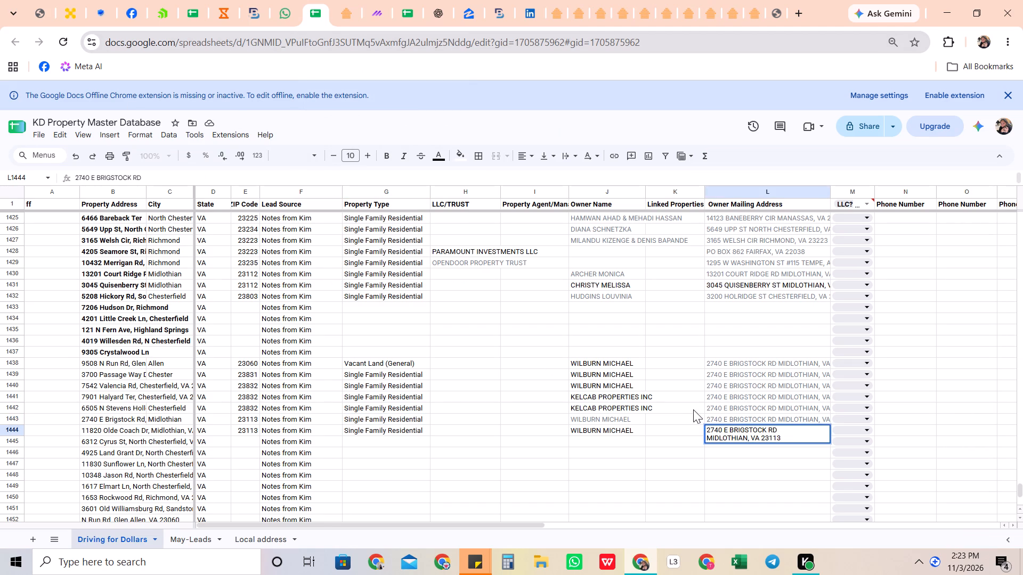
Clear the two-line entry in the row 1444 Owner Mailing Address cell and paste the copied mailing address again as one line.
key(BackSpace)
drag(800, 439, 726, 434)
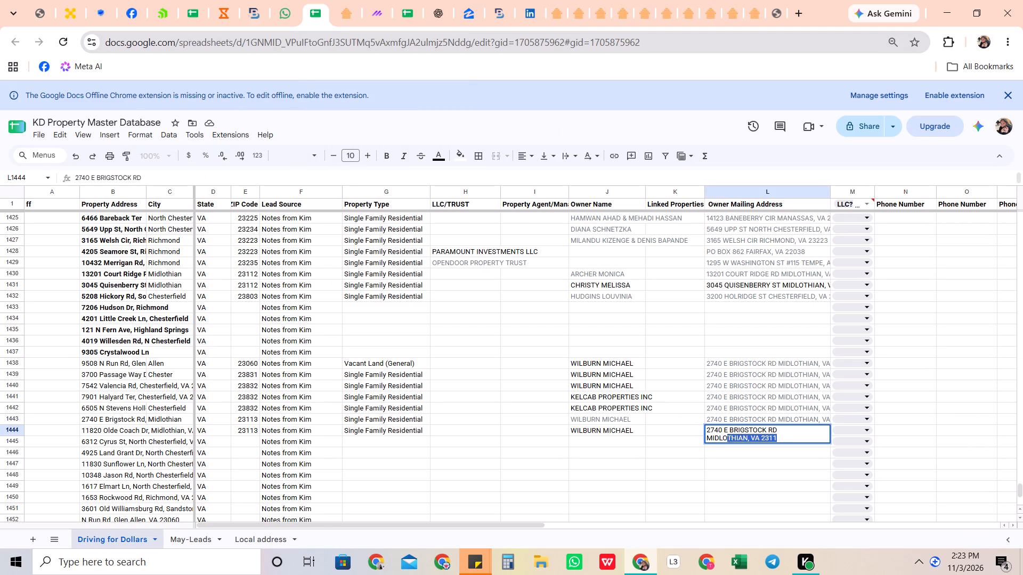
drag(726, 434, 702, 428)
key(BackSpace)
click(737, 438)
click(735, 441)
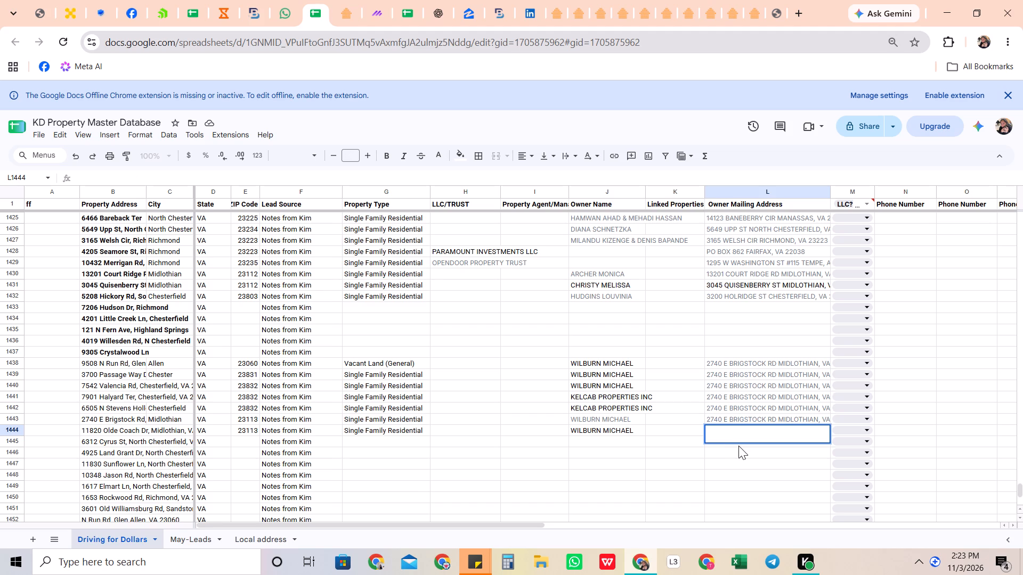
click(738, 446)
click(740, 427)
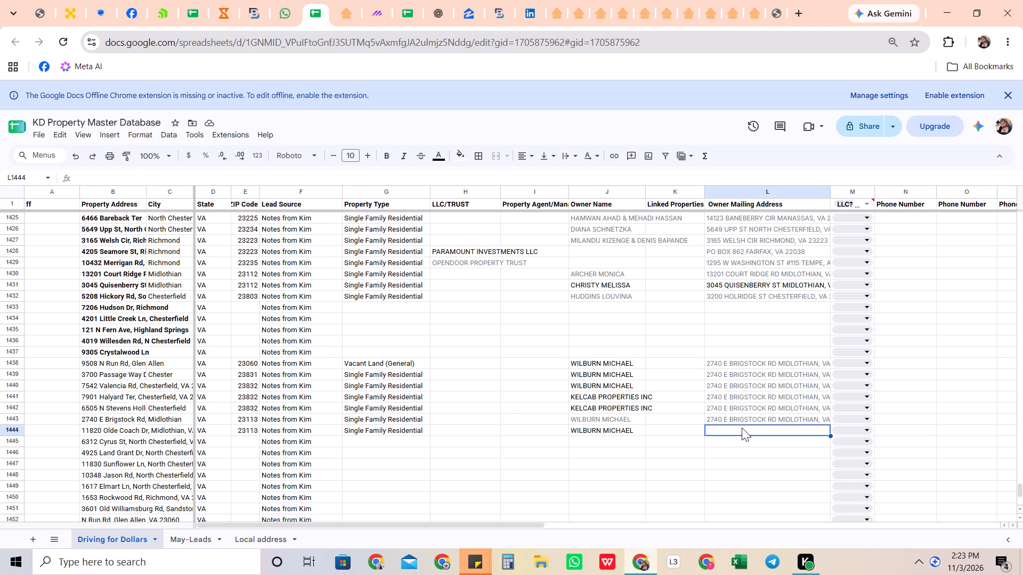
key(ctrl+v)
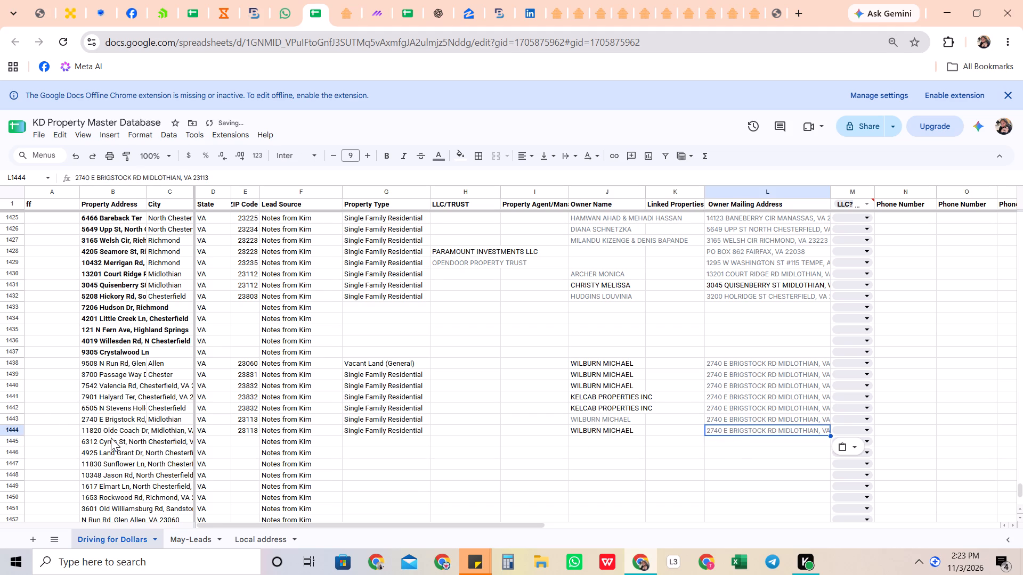
Copy the property address from row 1445, search PropStream for it and open the matching property record.
click(111, 438)
double_click(114, 439)
triple_click(114, 439)
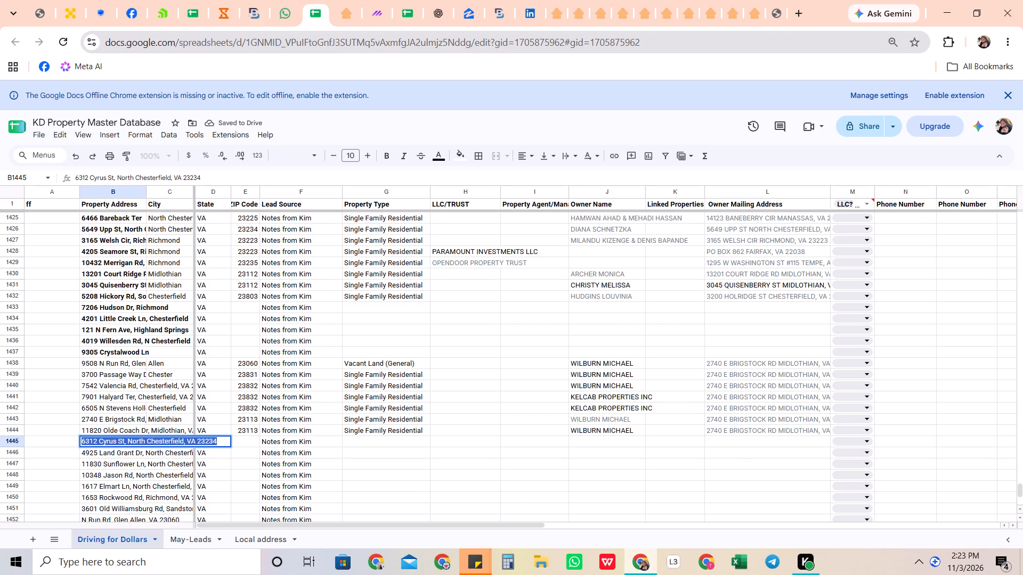
key(ctrl+c)
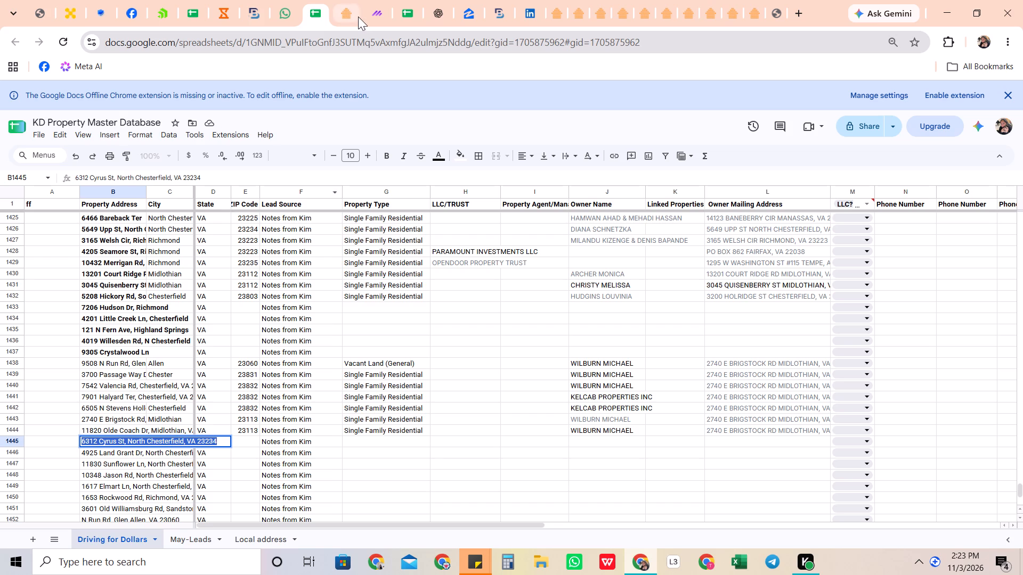
click(358, 17)
click(939, 109)
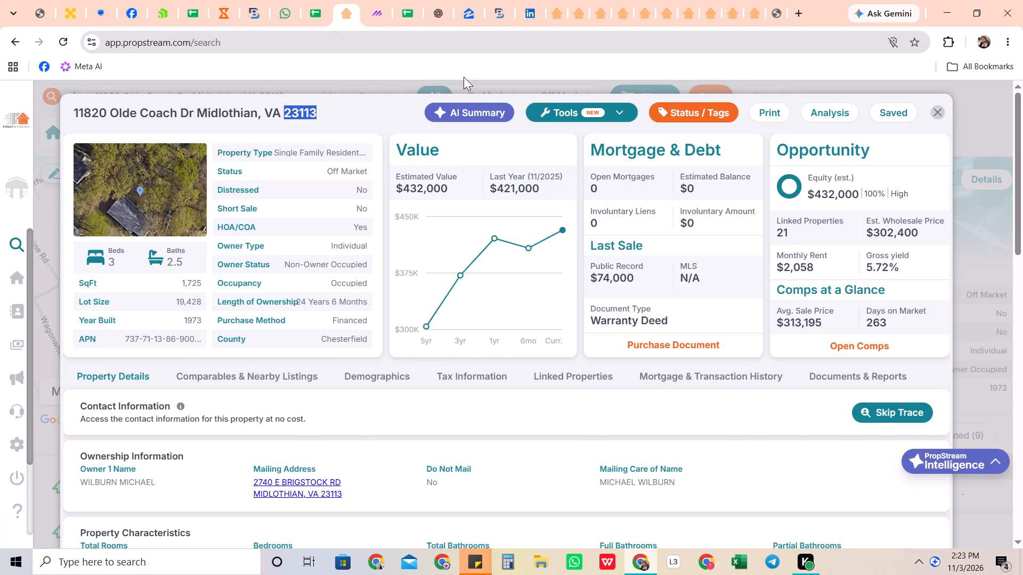
click(329, 94)
click(236, 101)
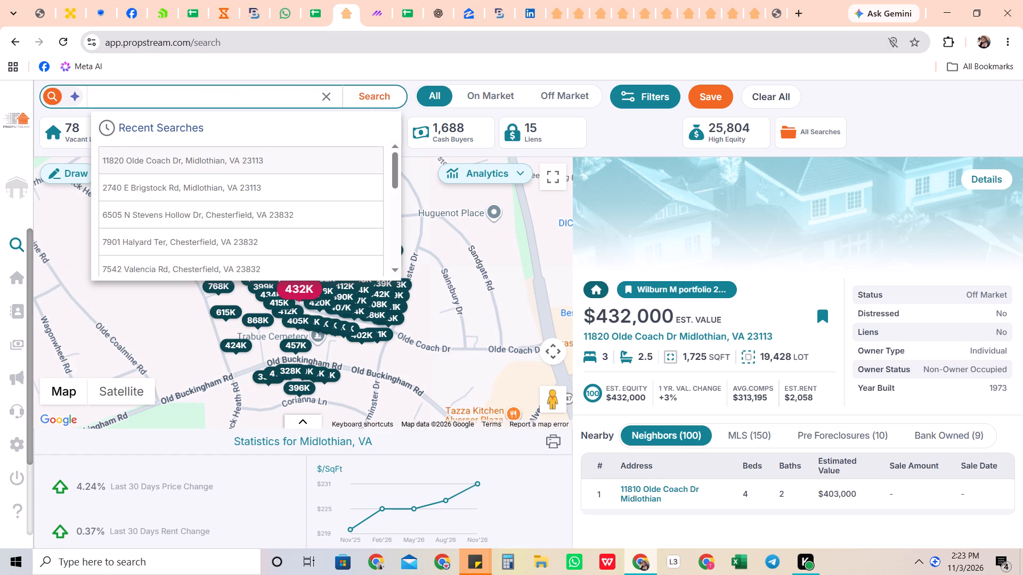
key(ctrl+v)
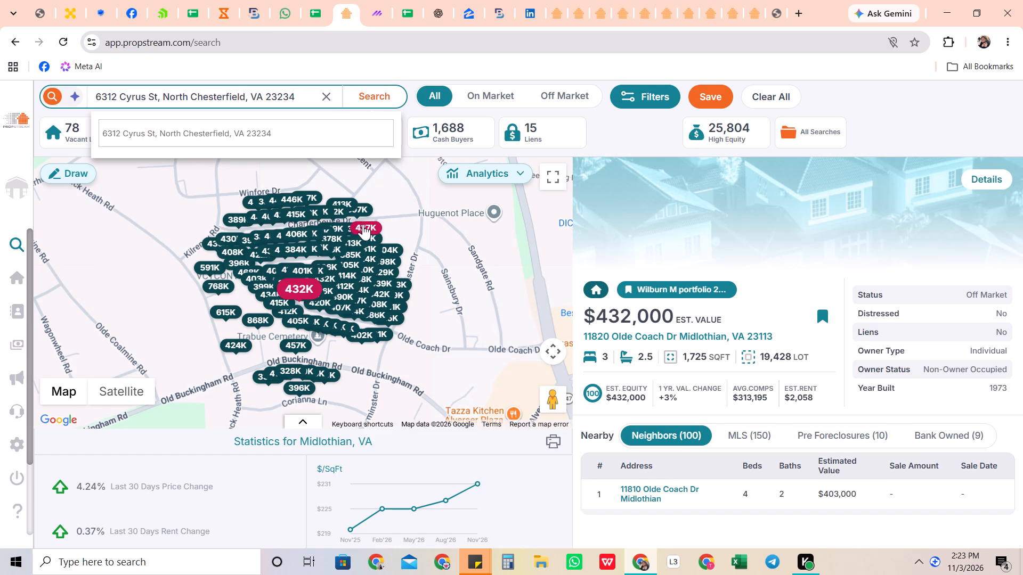
click(262, 135)
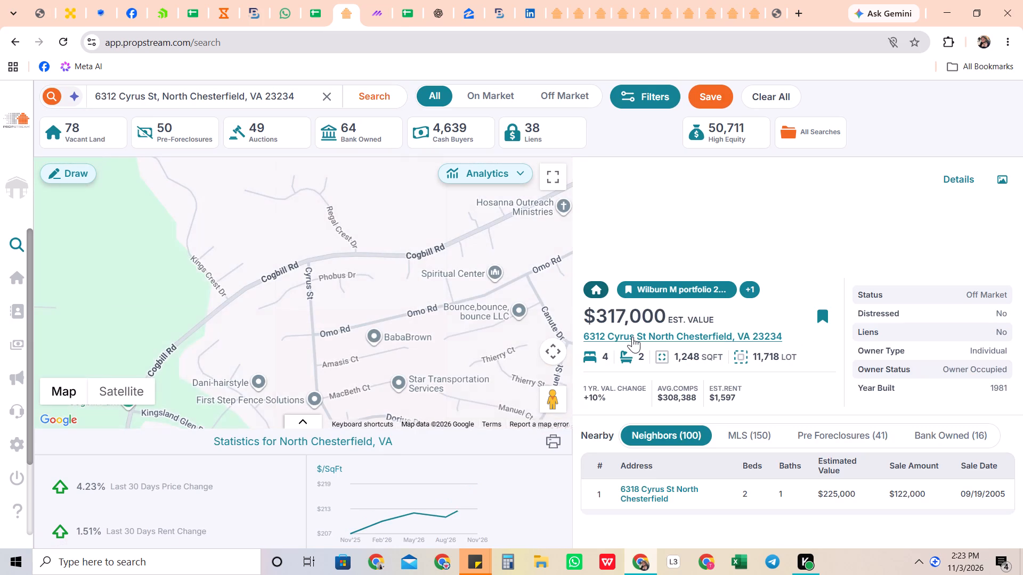
click(632, 336)
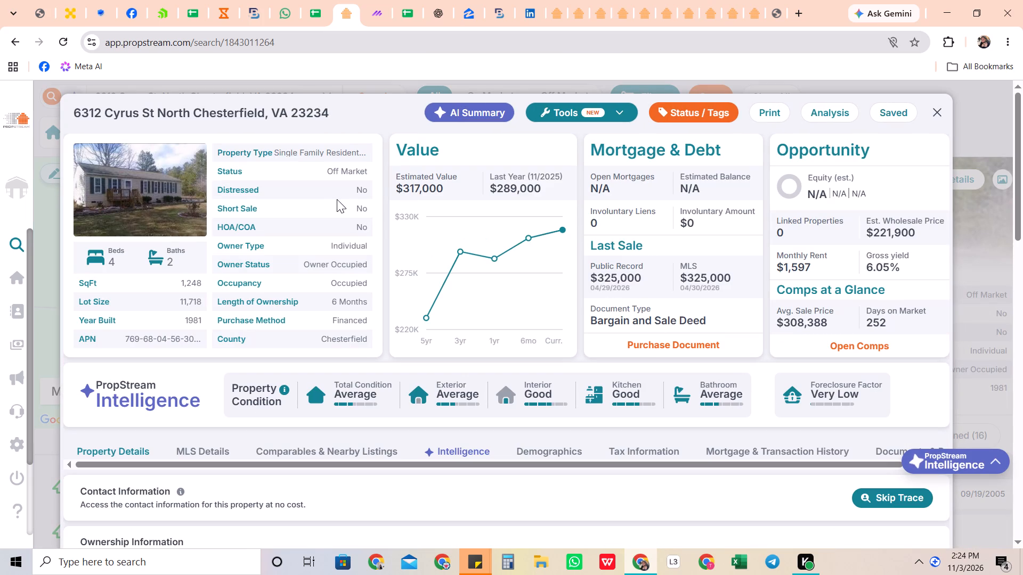
Fill Single Family Residential down from row 1444 into the Property Type cell of row 1445.
click(311, 1)
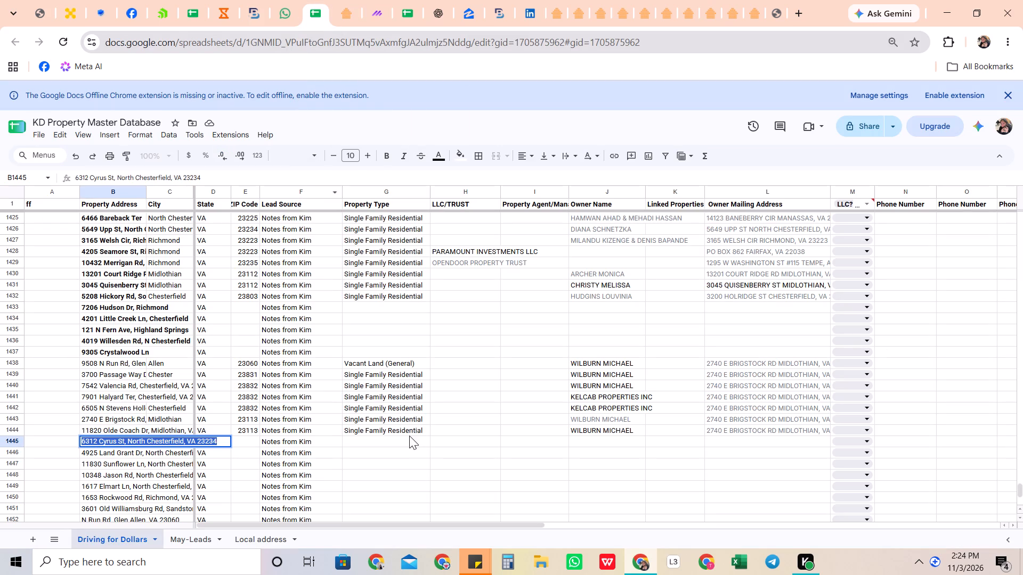
click(412, 429)
drag(428, 436, 428, 441)
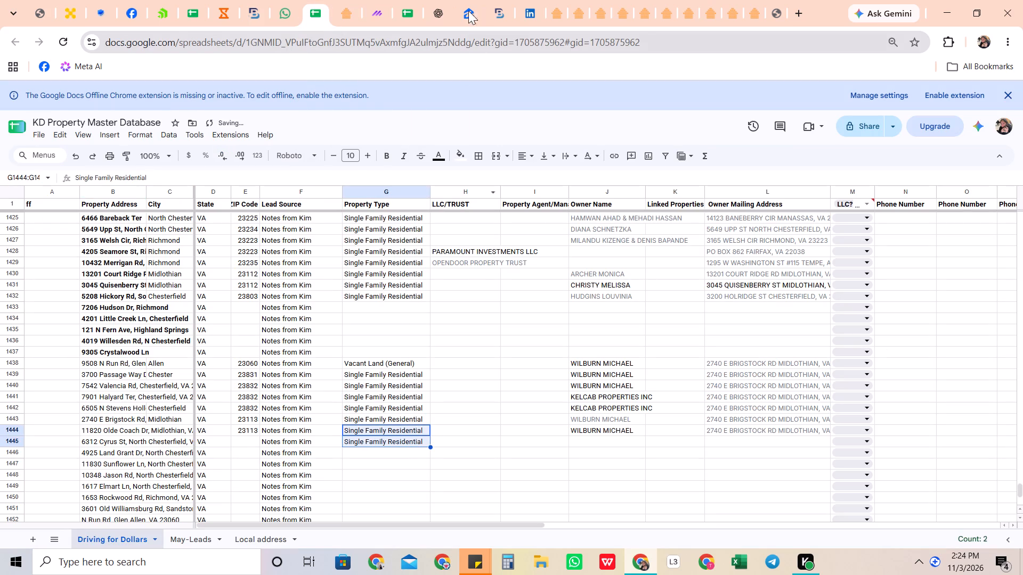
Copy the ZIP code 23234 from the PropStream property heading into the ZIP Code cell of row 1445.
click(344, 0)
drag(292, 114, 318, 114)
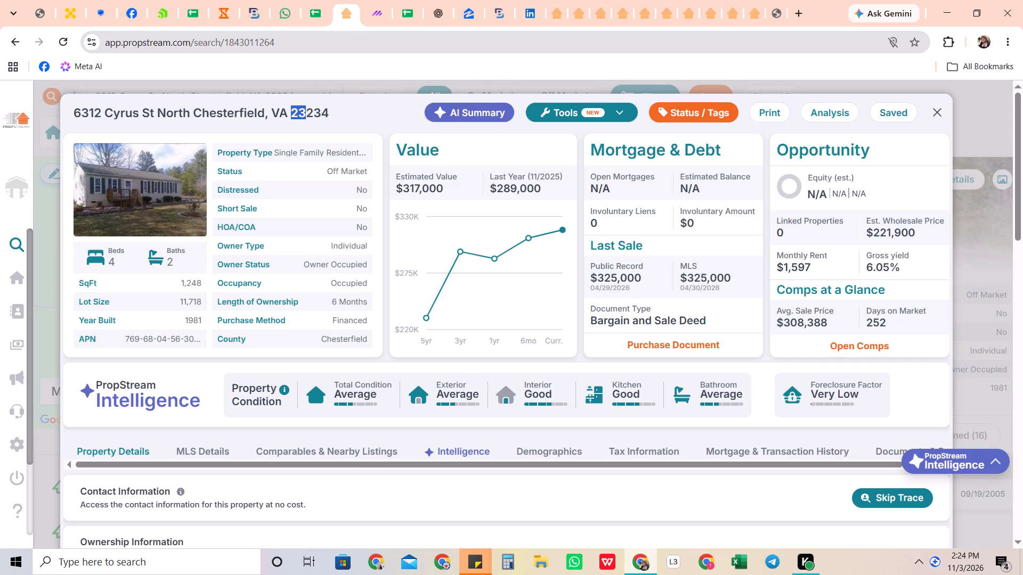
drag(318, 114, 330, 113)
key(ctrl+c)
click(329, 3)
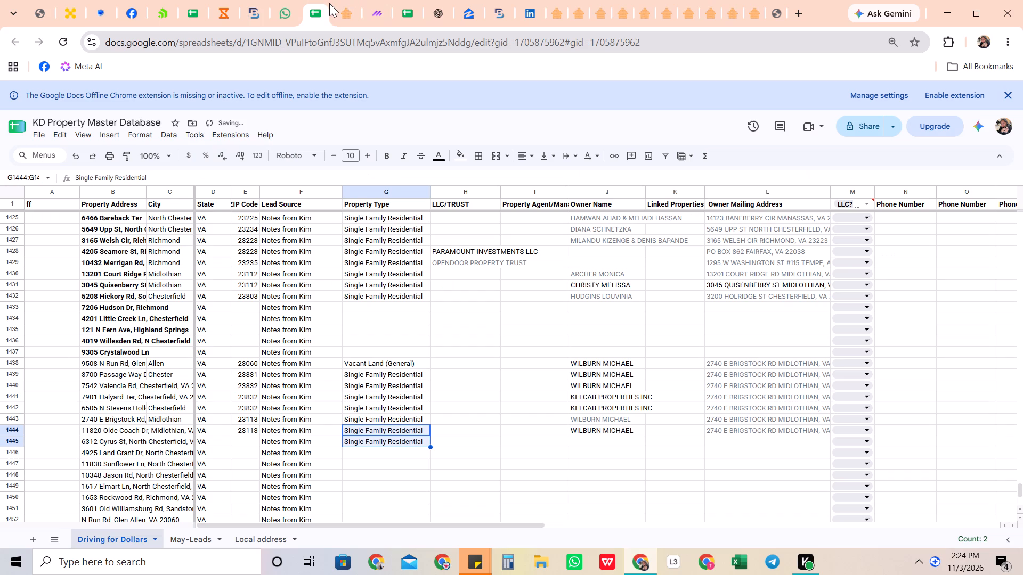
double_click(248, 441)
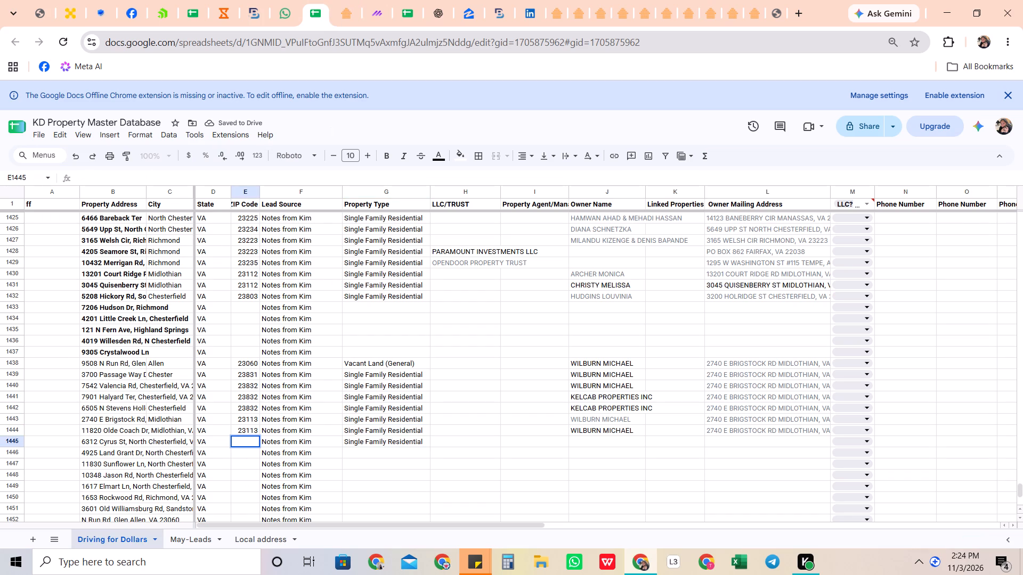
key(ctrl+v)
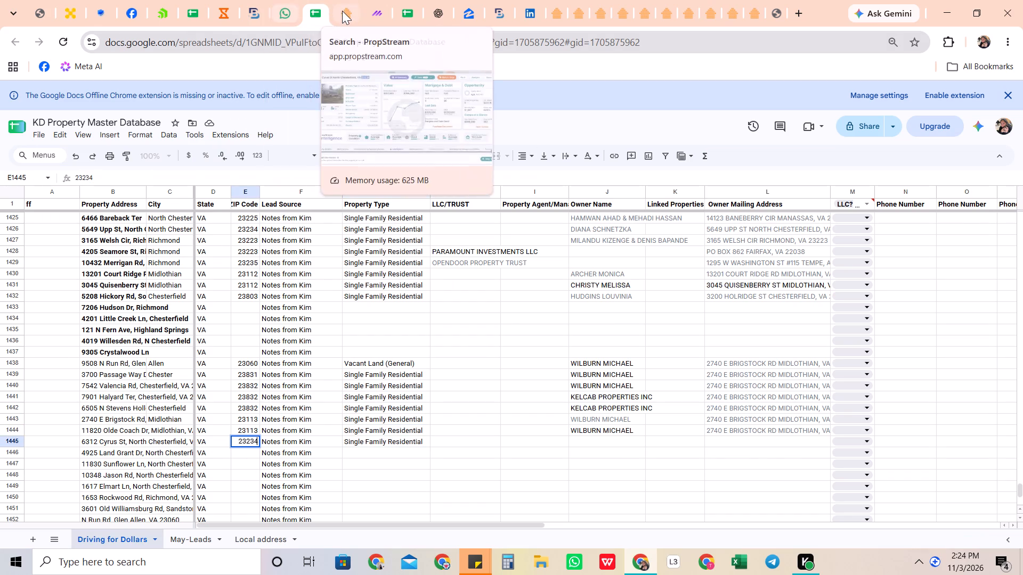
Copy the Owner 1 Name from the PropStream ownership information into the Owner Name cell of row 1445.
click(343, 11)
scroll(480, 265, down, 2)
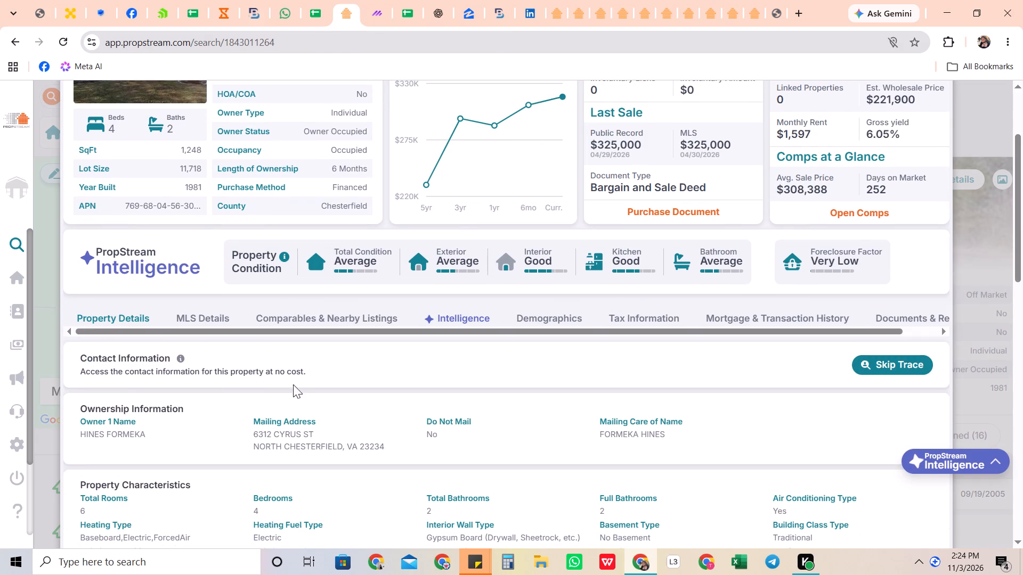
drag(171, 445, 63, 442)
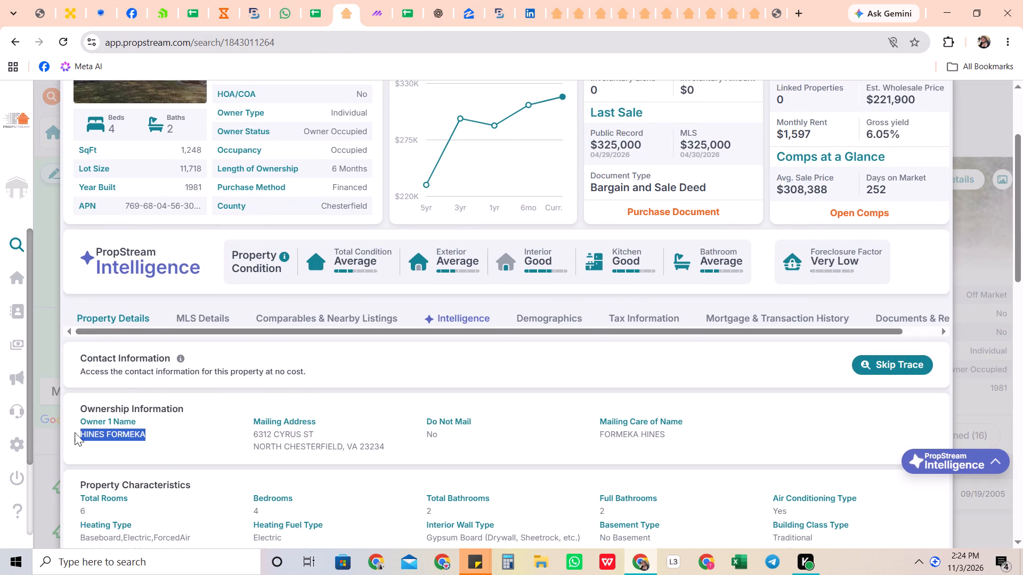
key(ctrl+c)
click(316, 6)
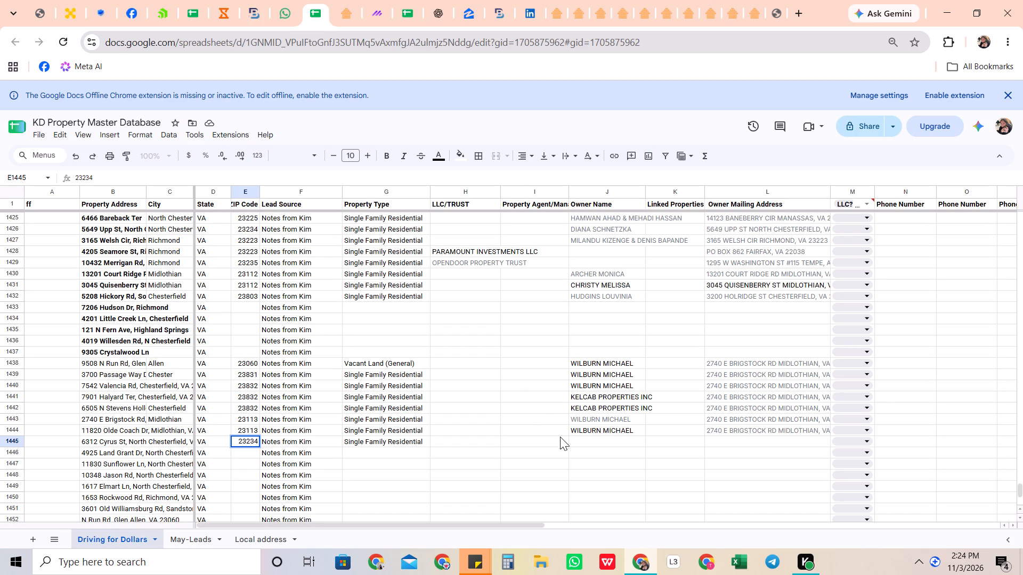
click(587, 437)
double_click(592, 442)
key(ctrl+v)
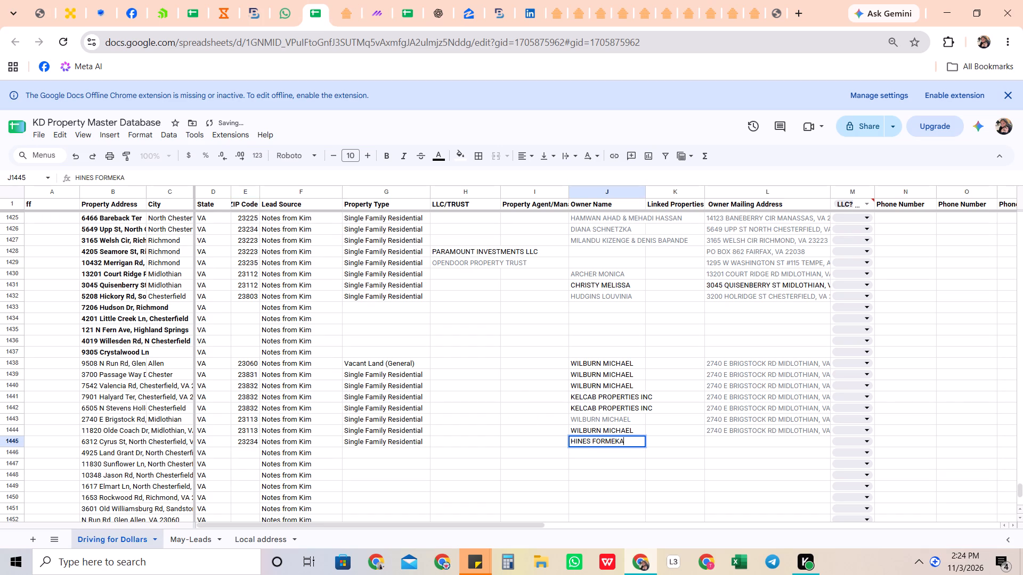
Copy the owner's full mailing address, without its label, from the PropStream record into the Owner Mailing Address cell of row 1445.
click(347, 1)
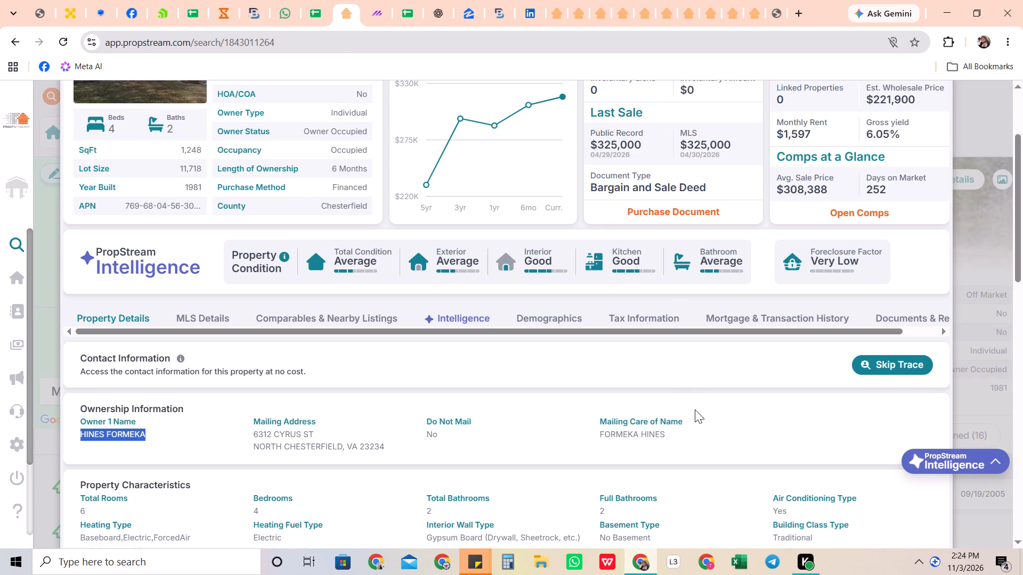
drag(409, 445, 239, 432)
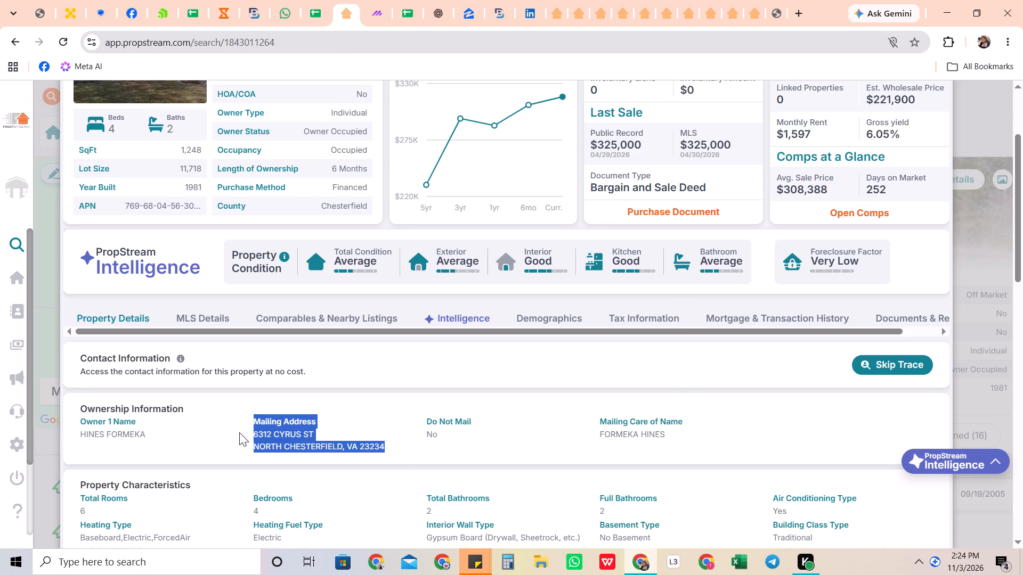
drag(239, 432, 246, 439)
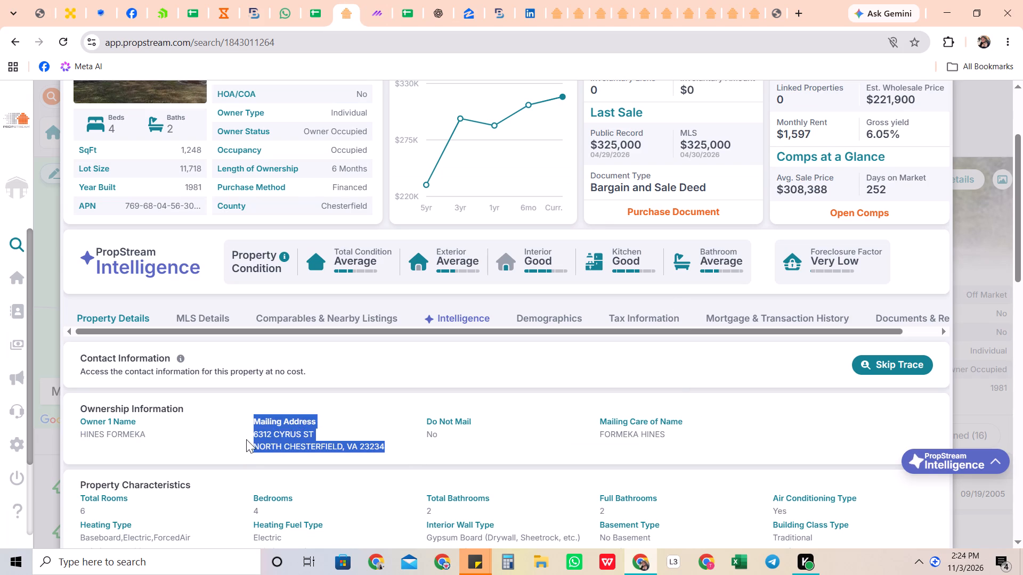
click(254, 439)
drag(254, 434, 394, 443)
key(ctrl+c)
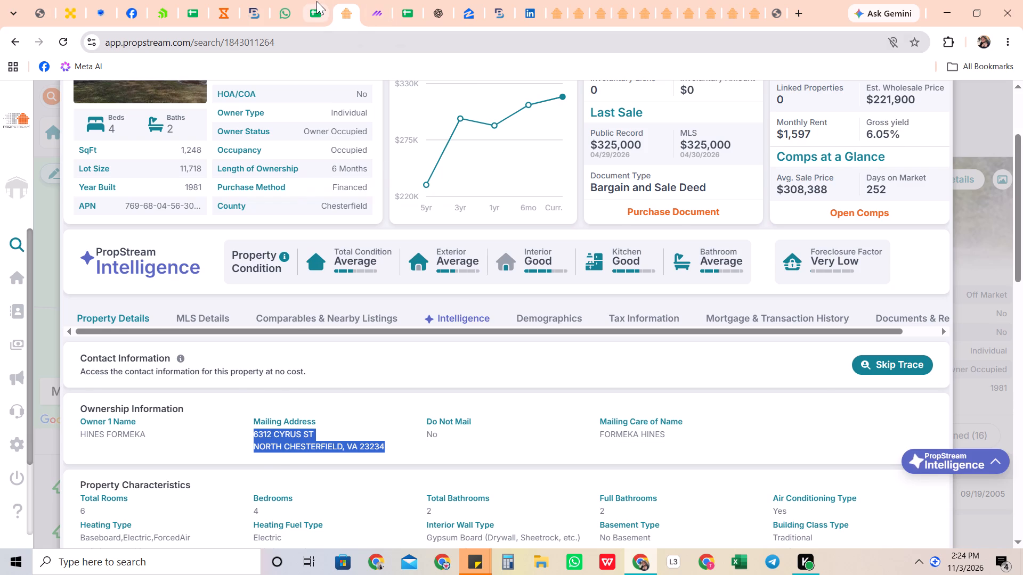
click(316, 1)
click(712, 438)
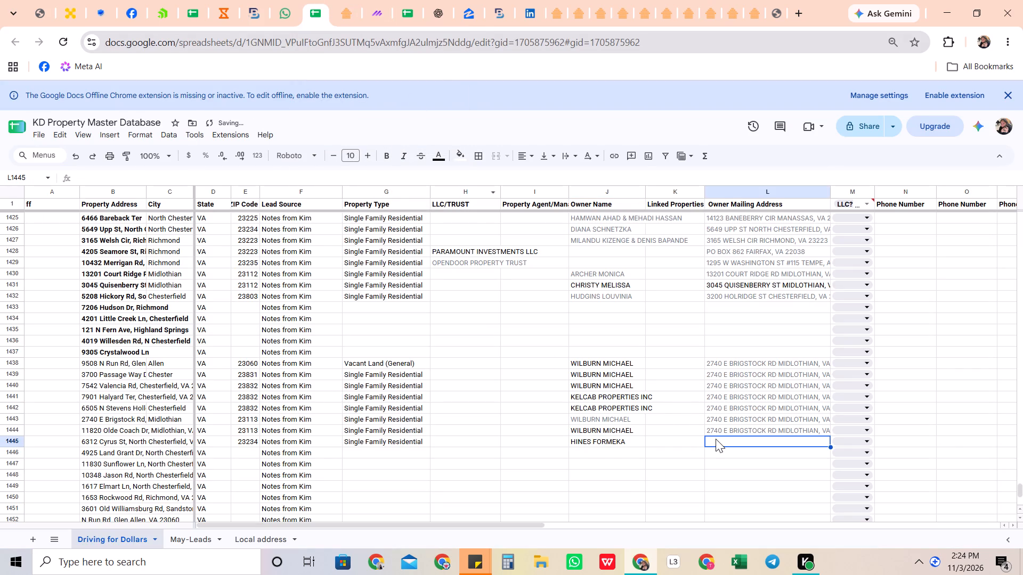
key(ctrl+v)
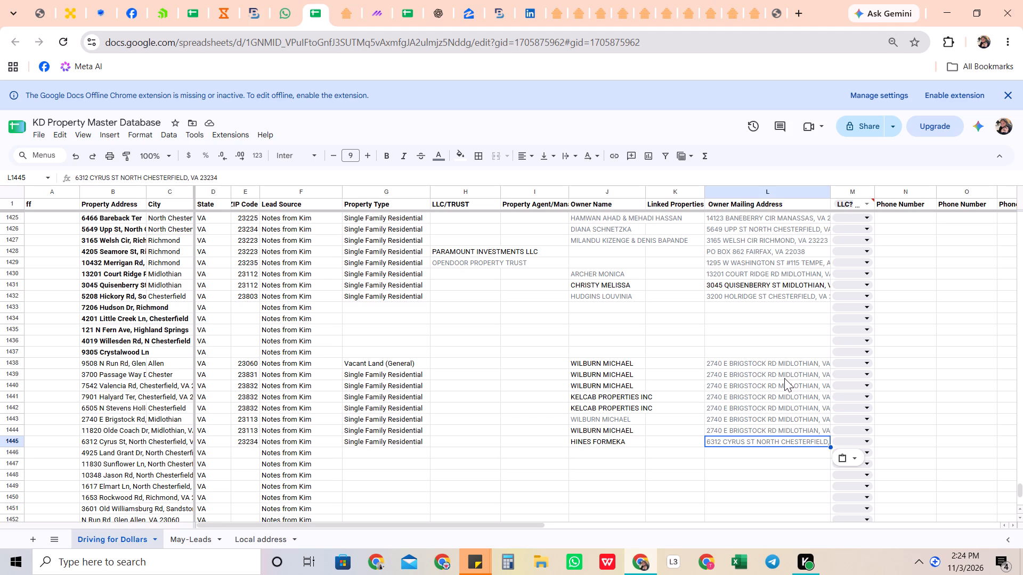
Copy the city name Chesterfield from the PropStream property heading into the City cell of row 1446.
scroll(139, 388, down, 1)
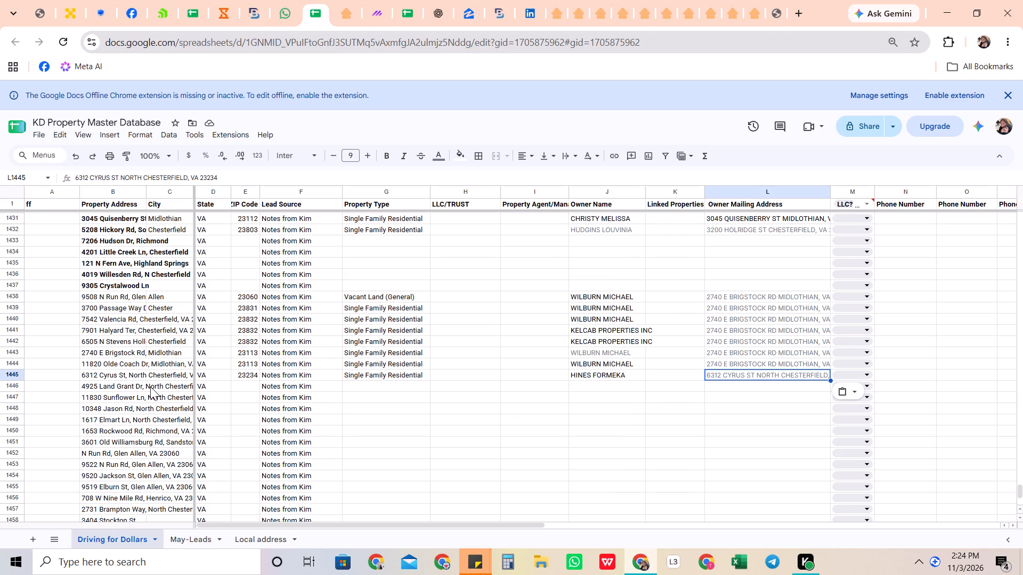
click(150, 387)
double_click(115, 385)
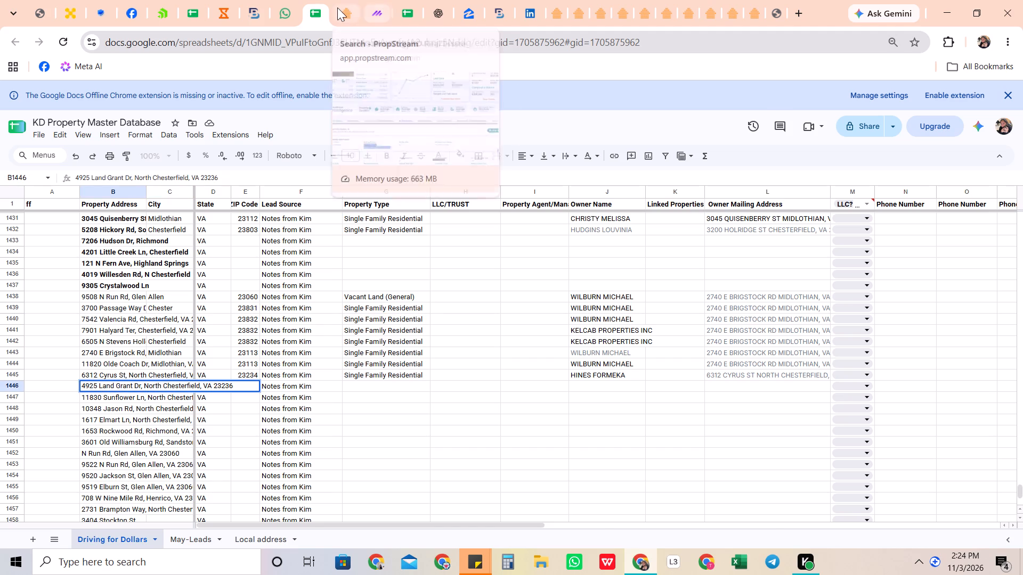
click(337, 7)
scroll(218, 261, up, 4)
scroll(217, 209, up, 1)
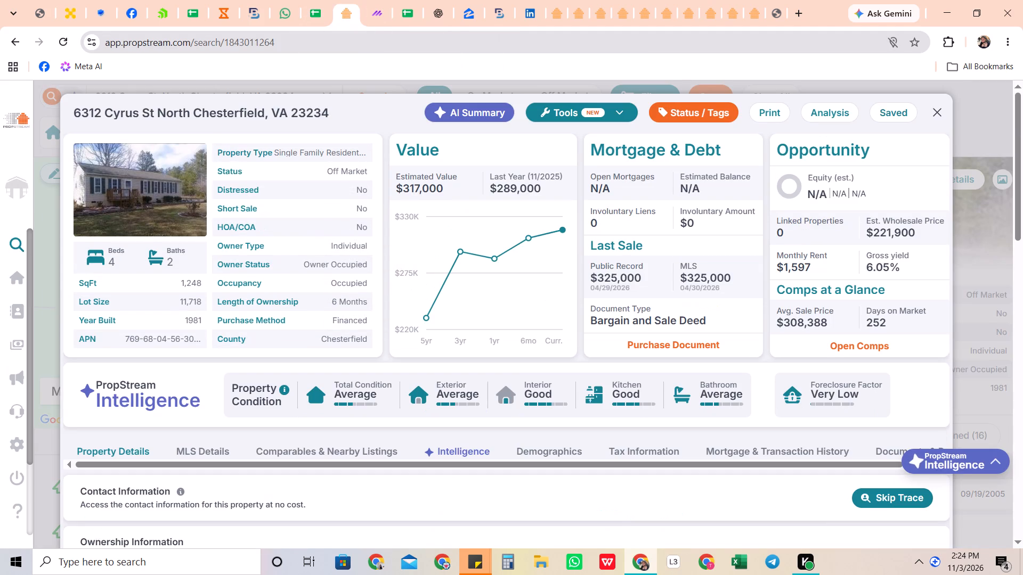
drag(194, 116, 264, 118)
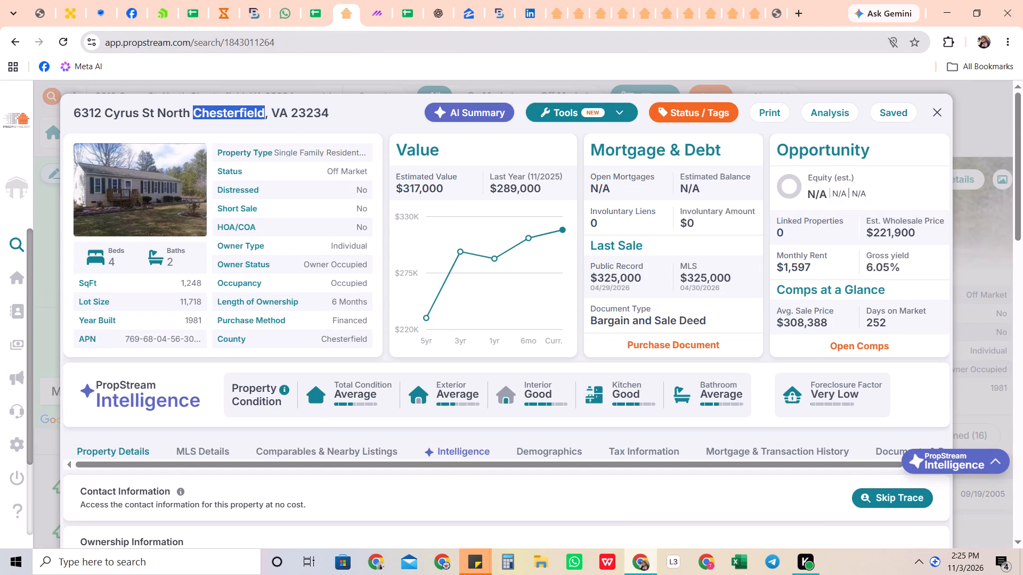
key(ctrl+c)
click(324, 0)
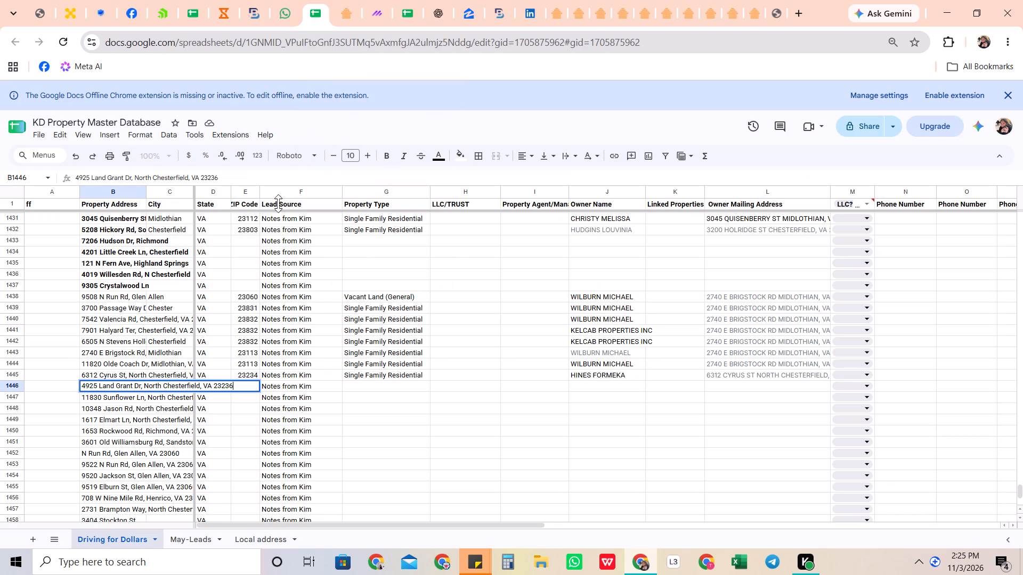
click(213, 419)
click(189, 384)
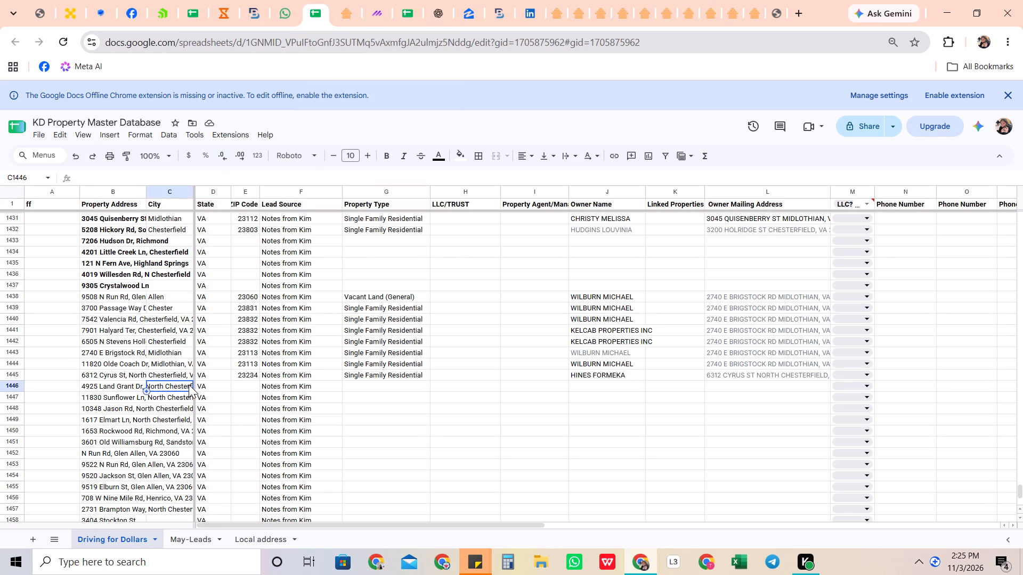
double_click(189, 384)
key(ctrl+v)
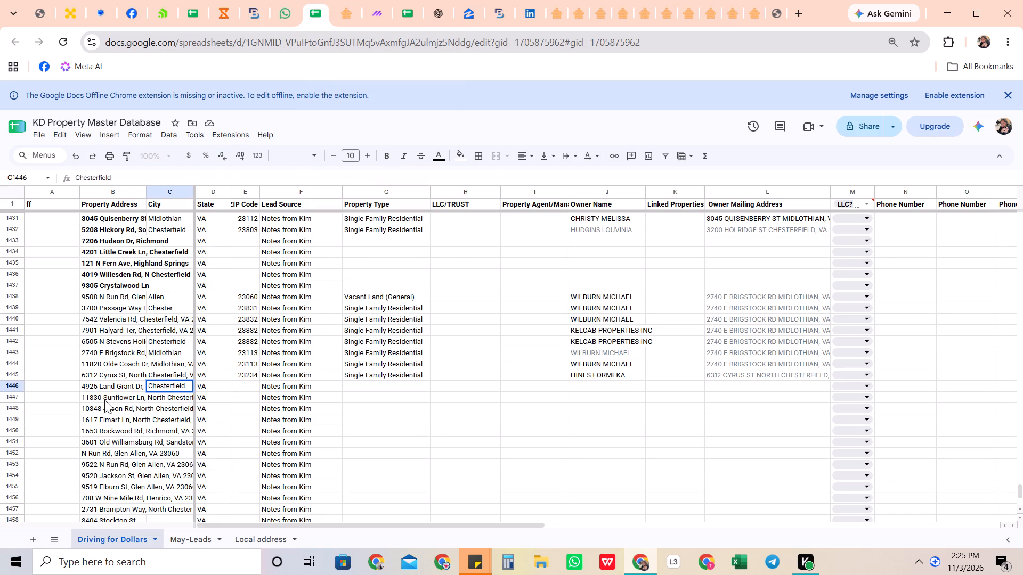
Search PropStream for the property address in row 1447 and open that property's full details.
triple_click(104, 400)
triple_click(103, 400)
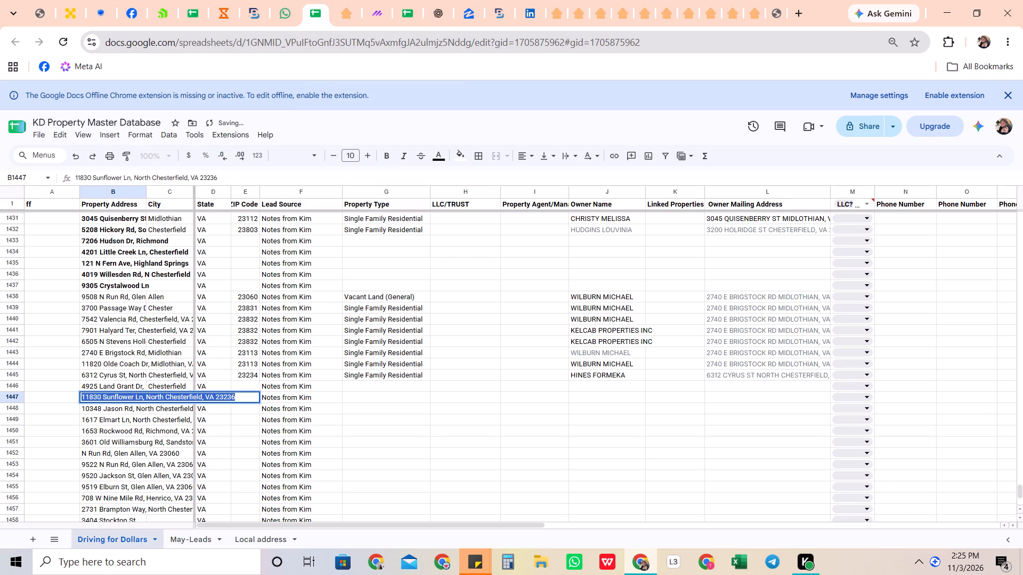
key(ctrl+c)
click(343, 5)
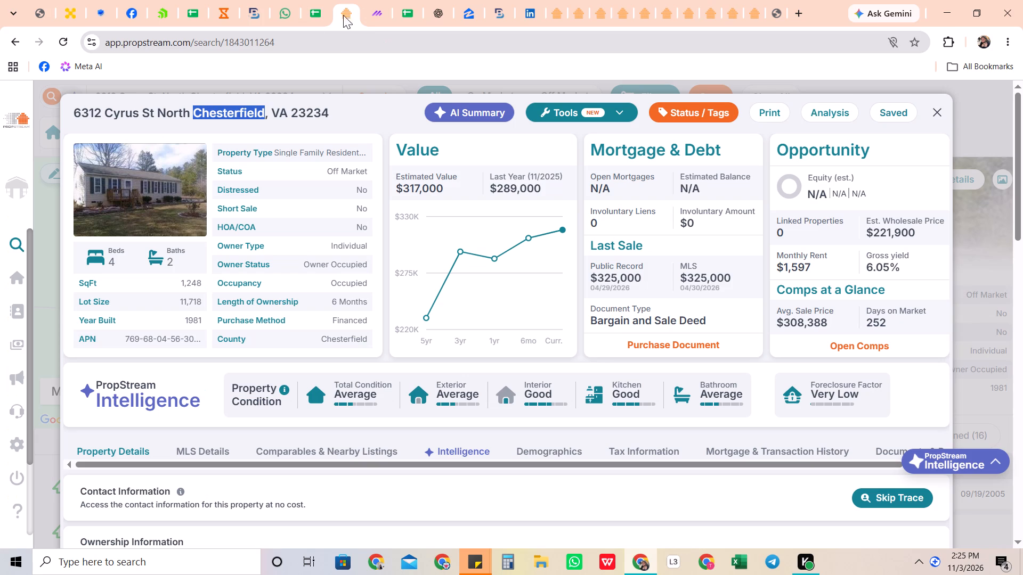
click(942, 112)
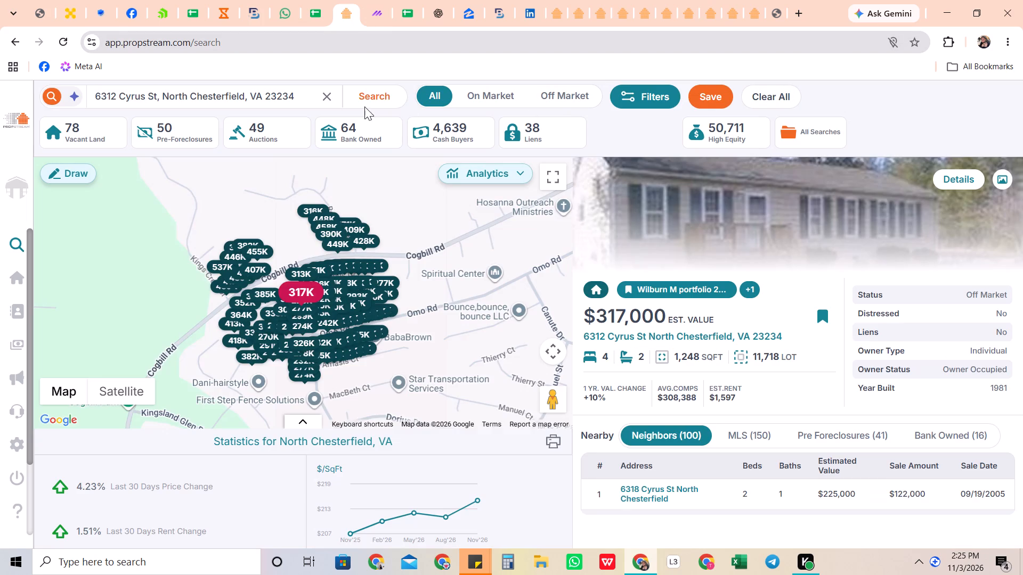
click(329, 95)
click(249, 96)
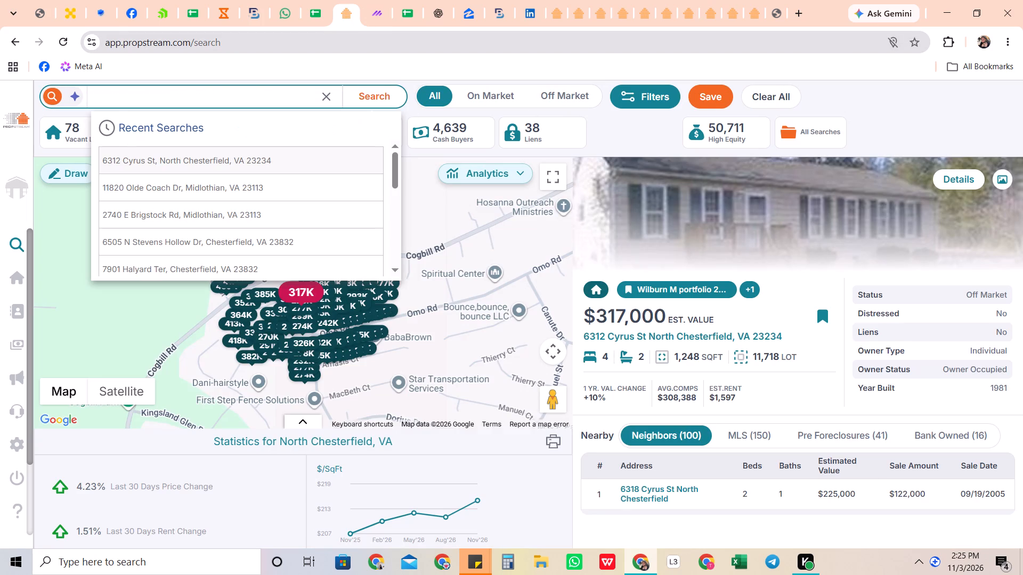
key(ctrl+v)
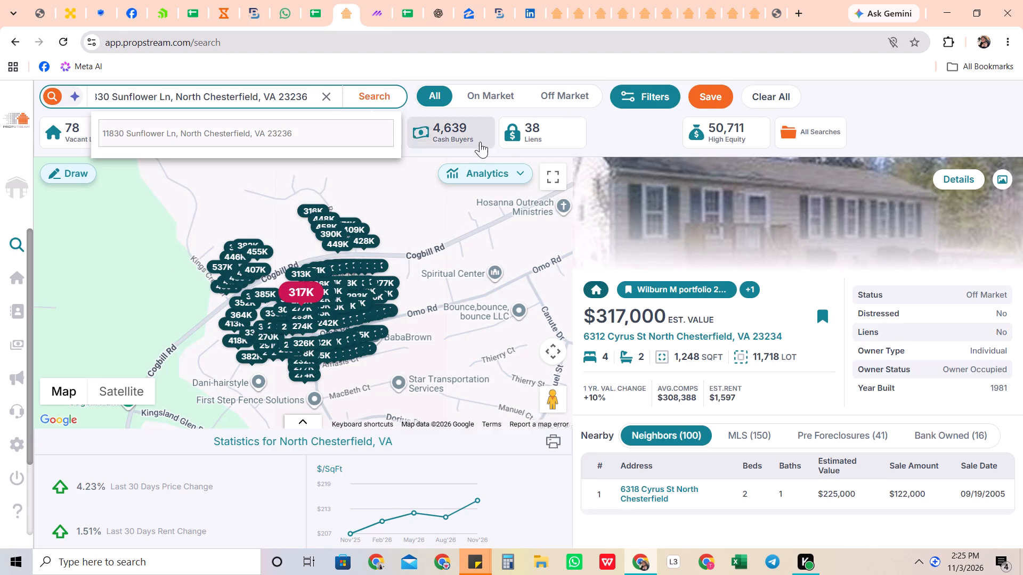
click(202, 133)
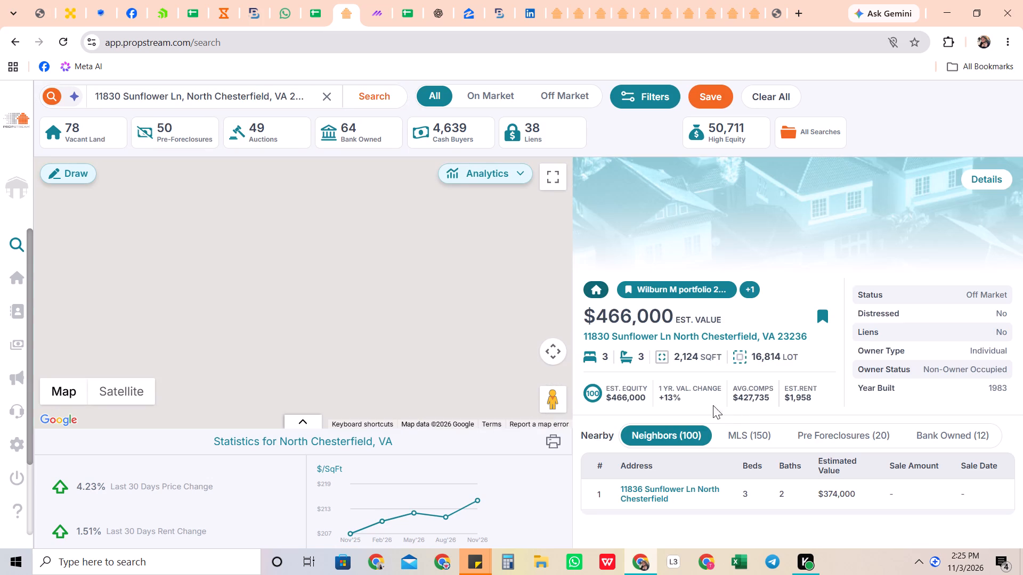
click(673, 335)
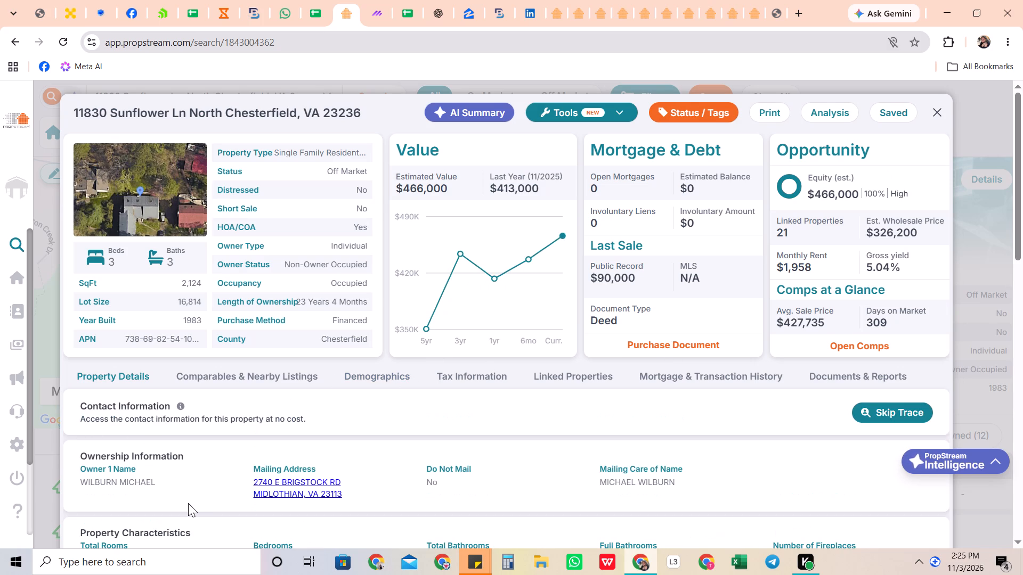
Copy the Owner 1 Name from the PropStream ownership information into the Owner Name cell of row 1446.
drag(164, 485, 67, 484)
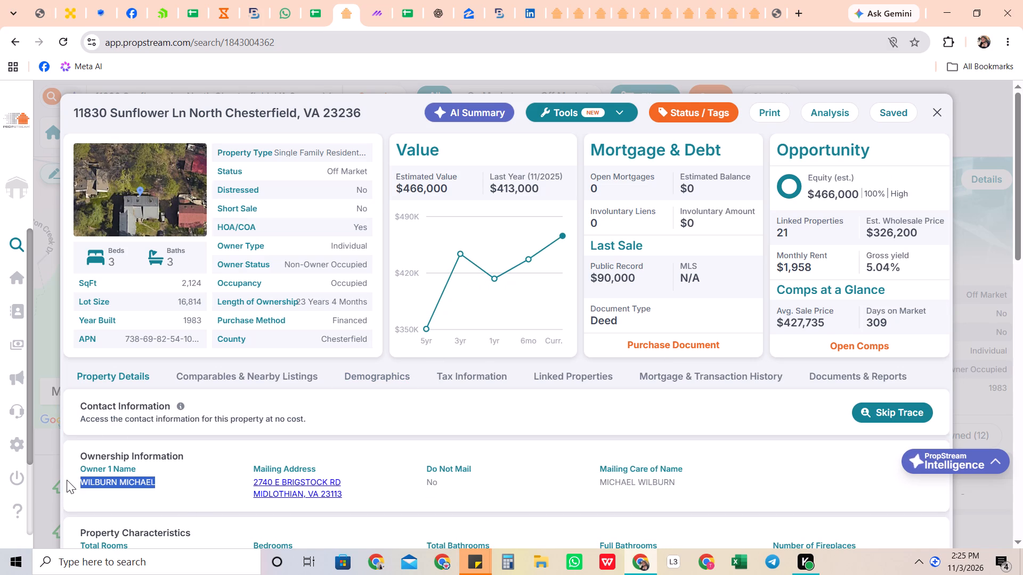
key(ctrl+c)
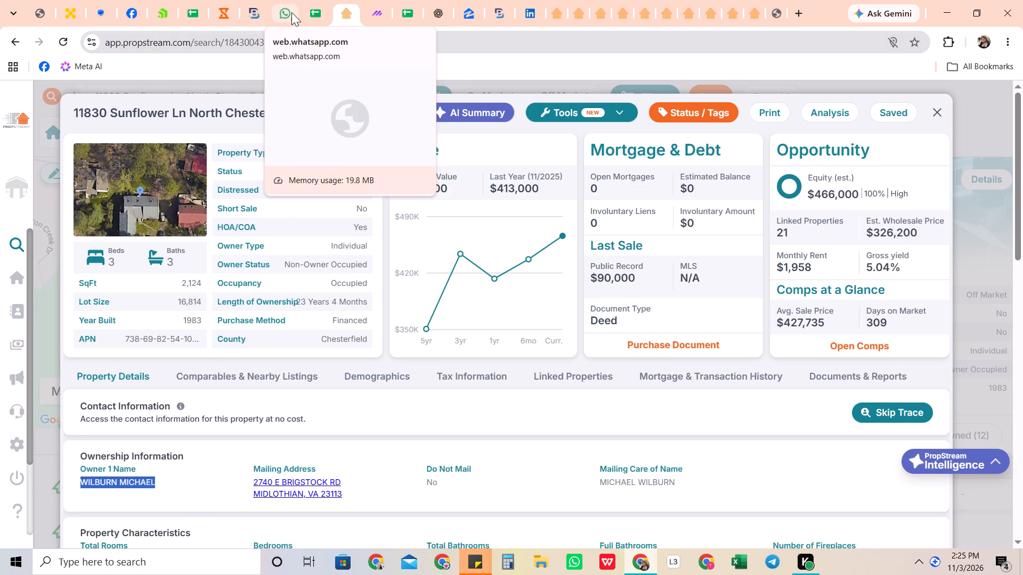
click(313, 13)
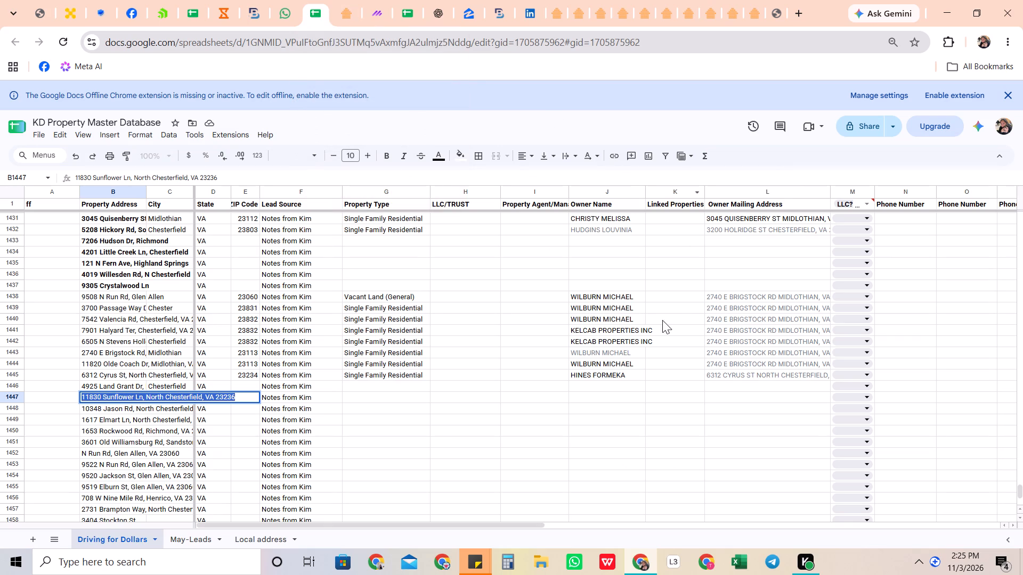
double_click(613, 382)
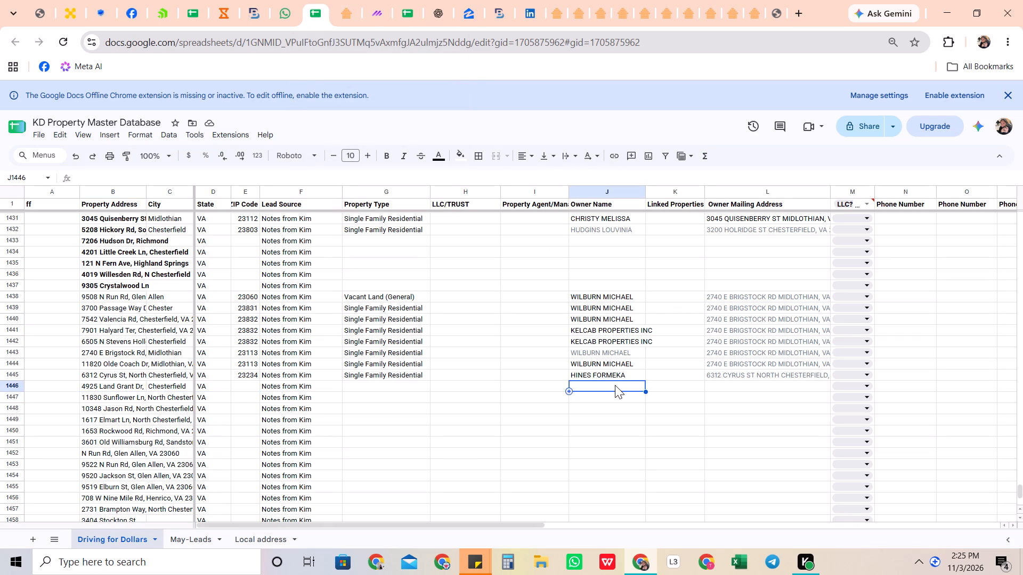
double_click(615, 385)
key(ctrl+v)
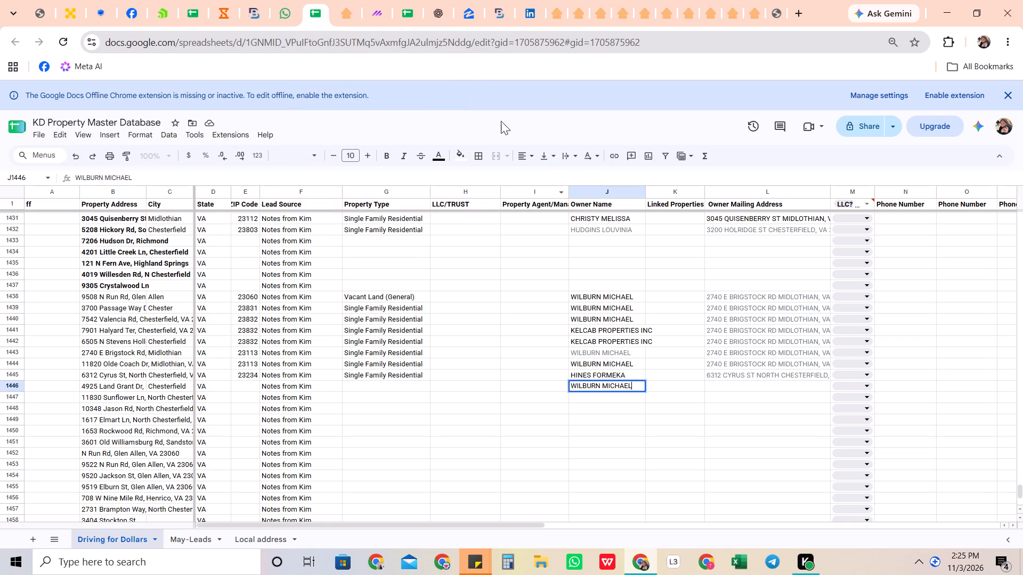
Copy ZIP code 23236 from the PropStream heading into row 1446, and fill Single Family Residential from row 1445 down through row 1447.
click(355, 14)
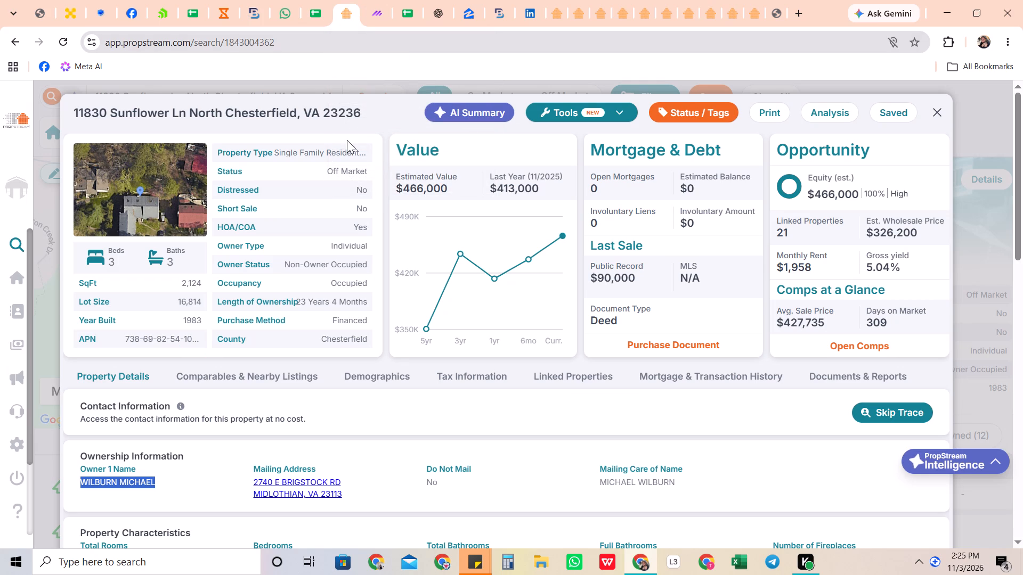
drag(324, 114, 368, 119)
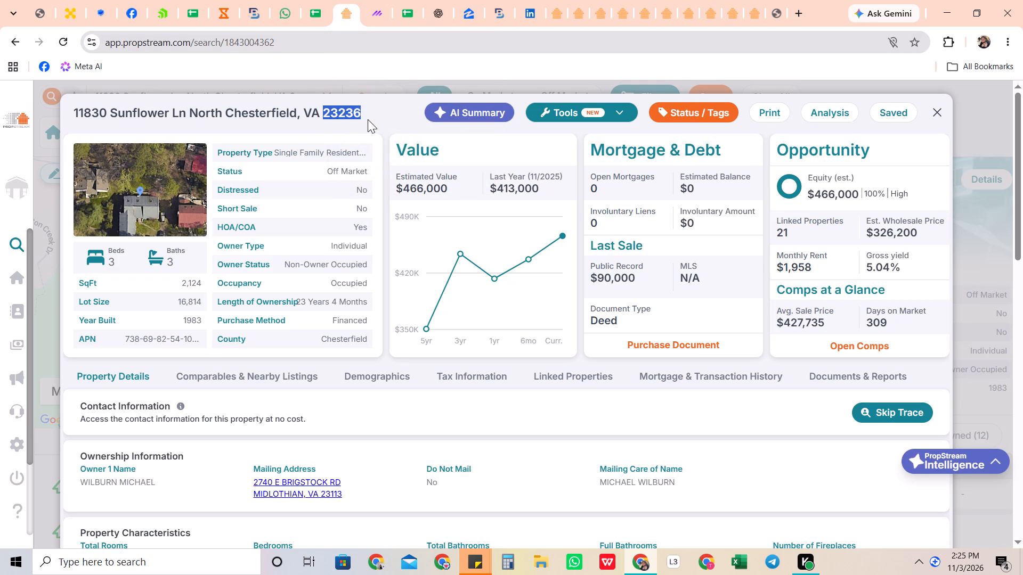
key(ctrl+c)
click(326, 3)
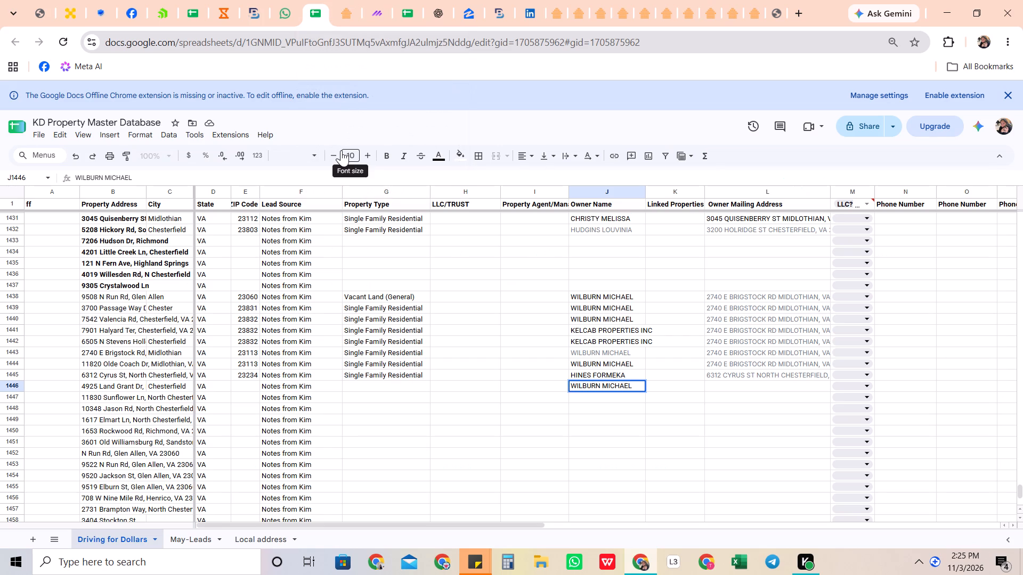
click(423, 370)
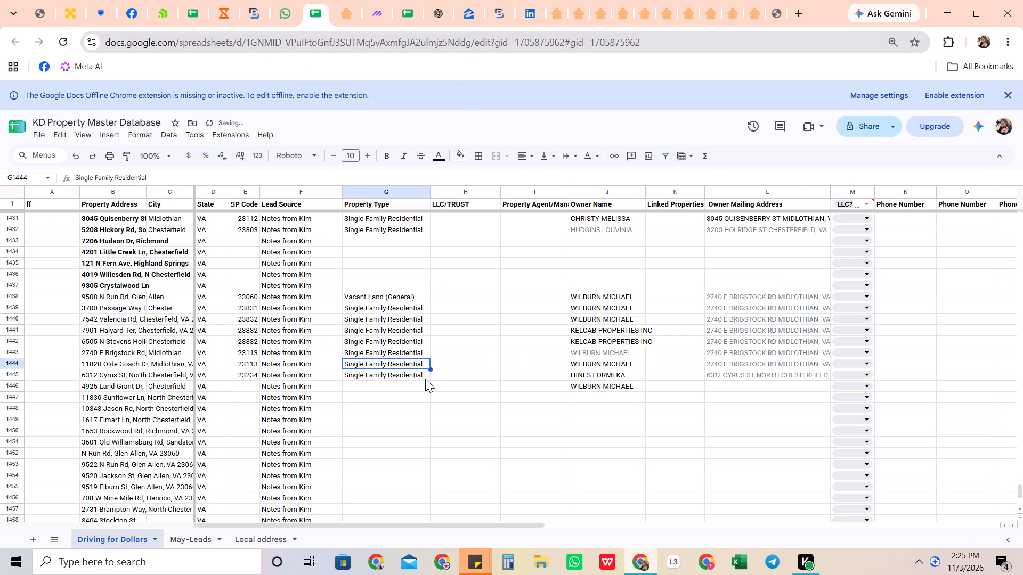
click(425, 379)
drag(430, 379, 428, 390)
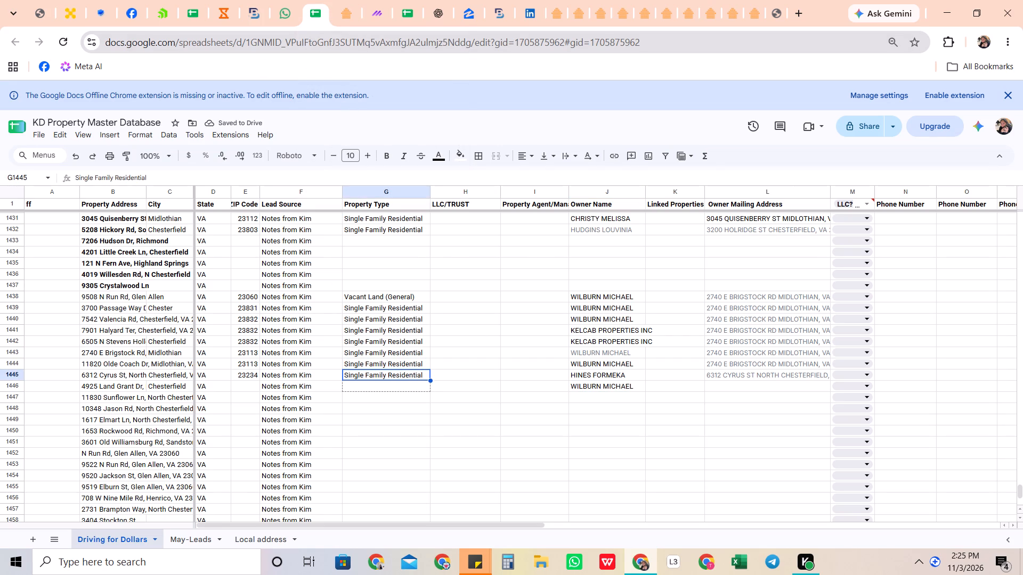
drag(428, 390, 427, 396)
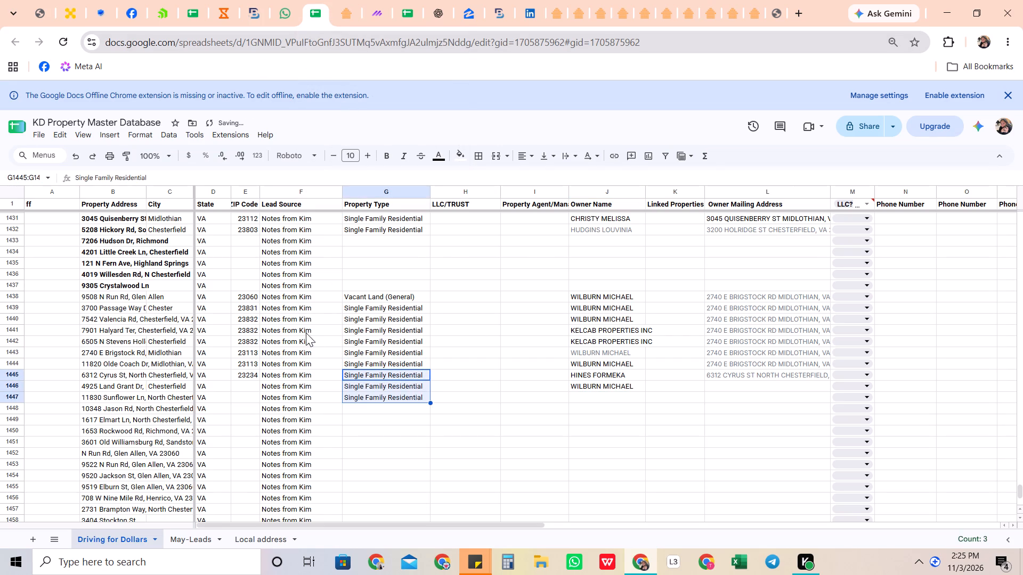
double_click(253, 386)
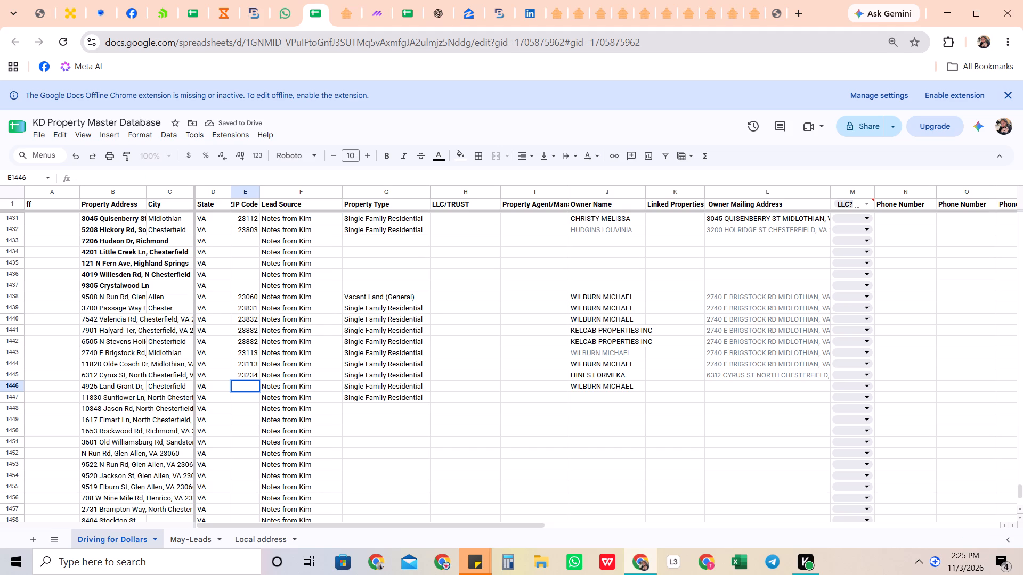
key(ctrl+v)
Copy the city name Chesterfield, without the comma, from the PropStream property heading into the City cell of row 1447.
click(348, 6)
drag(224, 117, 301, 126)
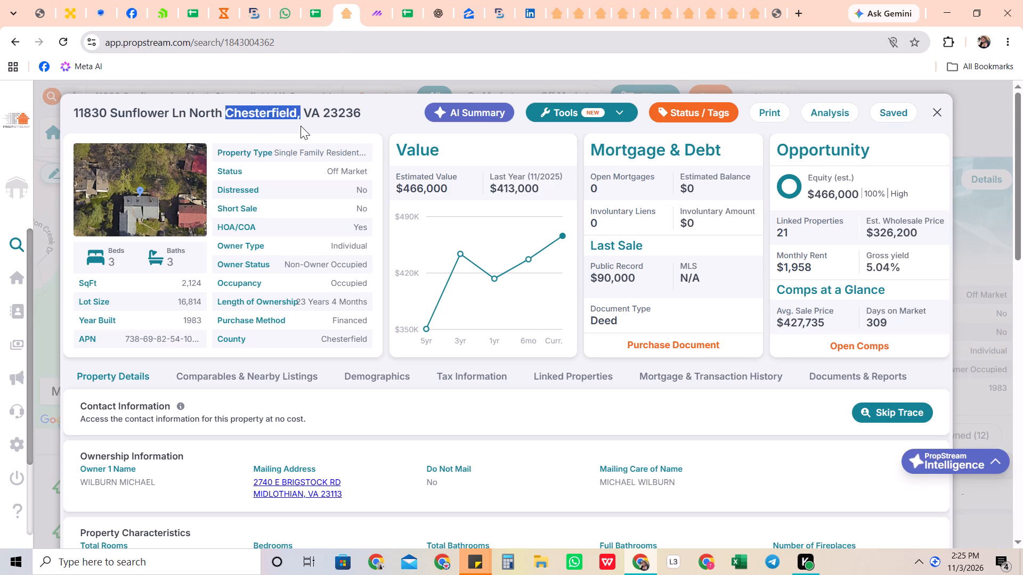
drag(301, 126, 296, 125)
key(ctrl+c)
click(319, 0)
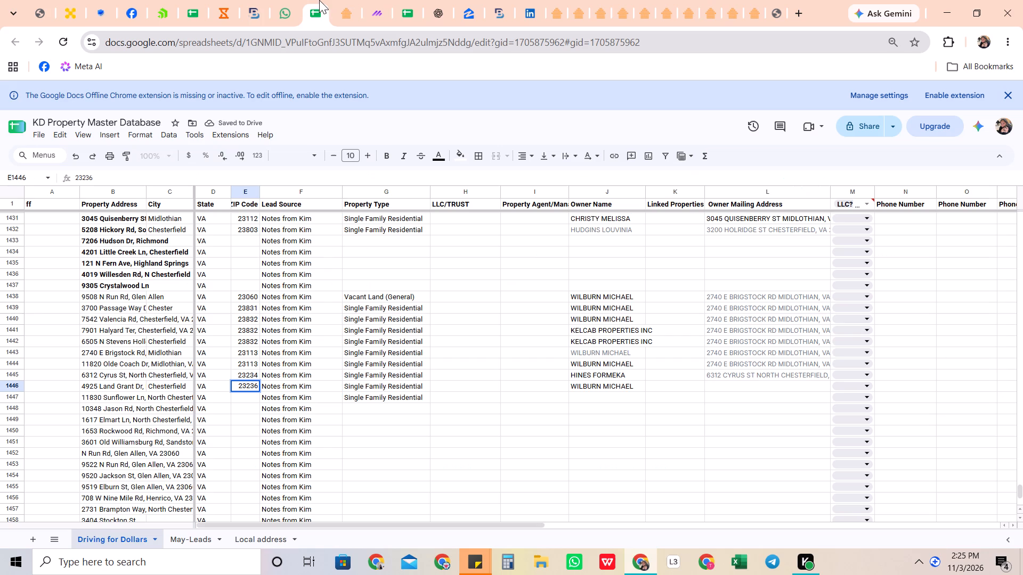
click(165, 388)
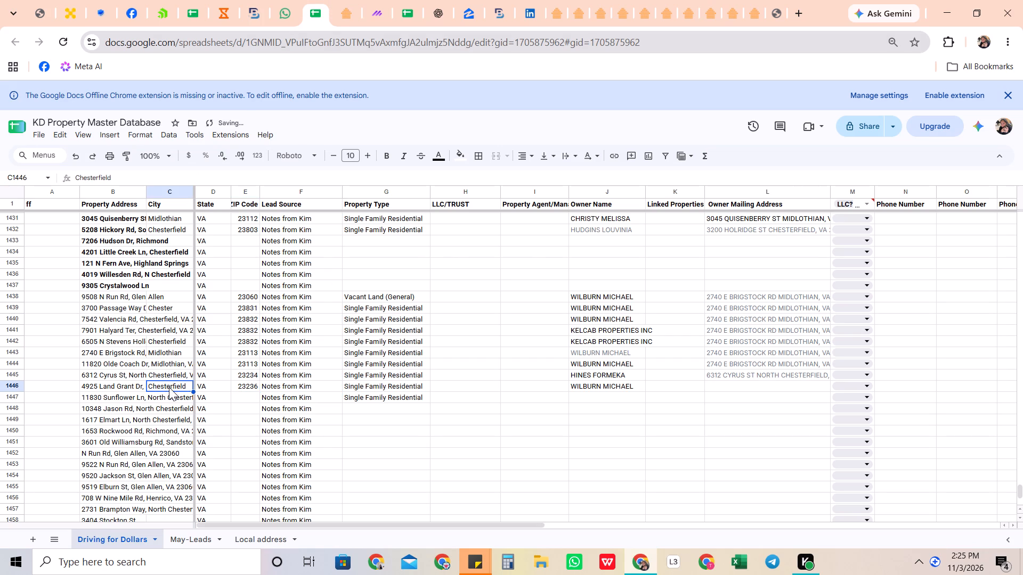
double_click(184, 384)
double_click(184, 384)
double_click(184, 384)
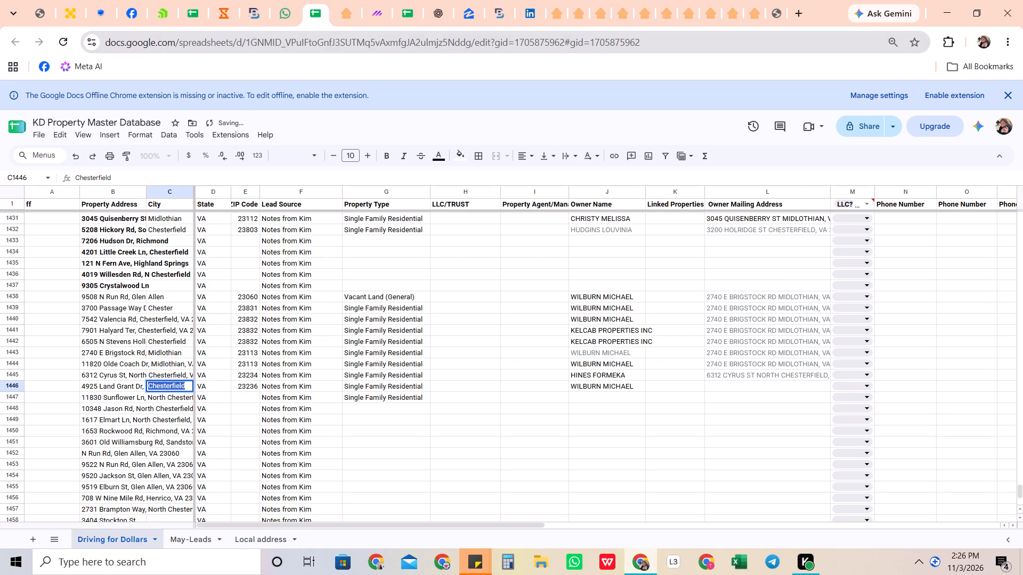
click(214, 392)
triple_click(189, 385)
click(246, 399)
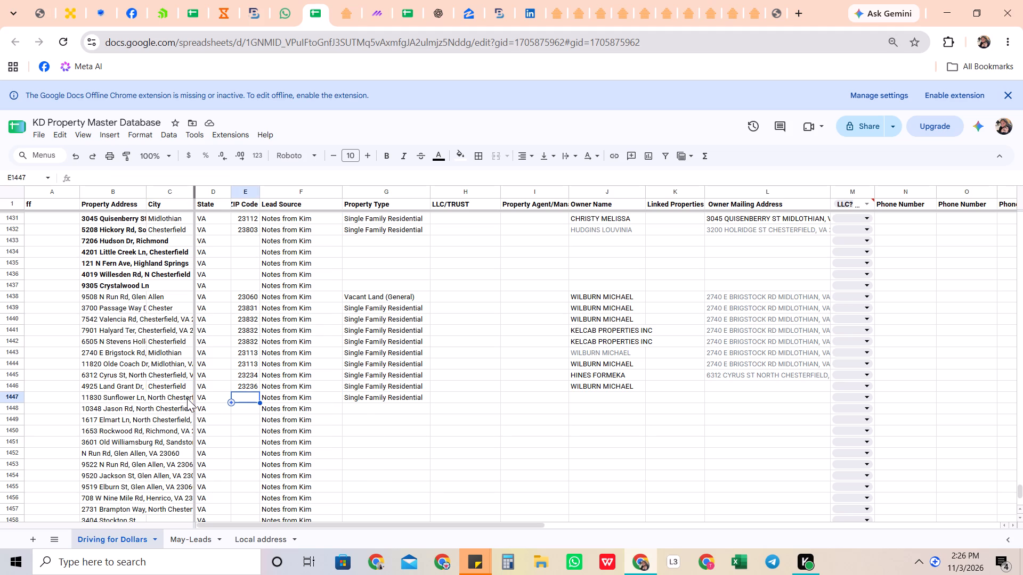
double_click(187, 398)
key(ctrl+v)
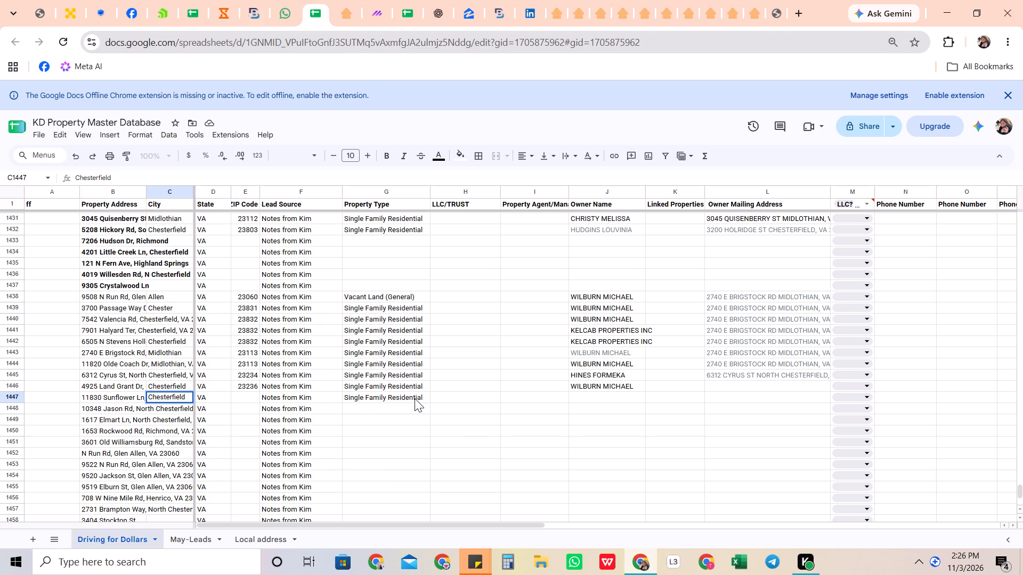
Open the owner's linked mailing address in PropStream and copy the full mailing address into the Owner Mailing Address cell of row 1446.
click(350, 5)
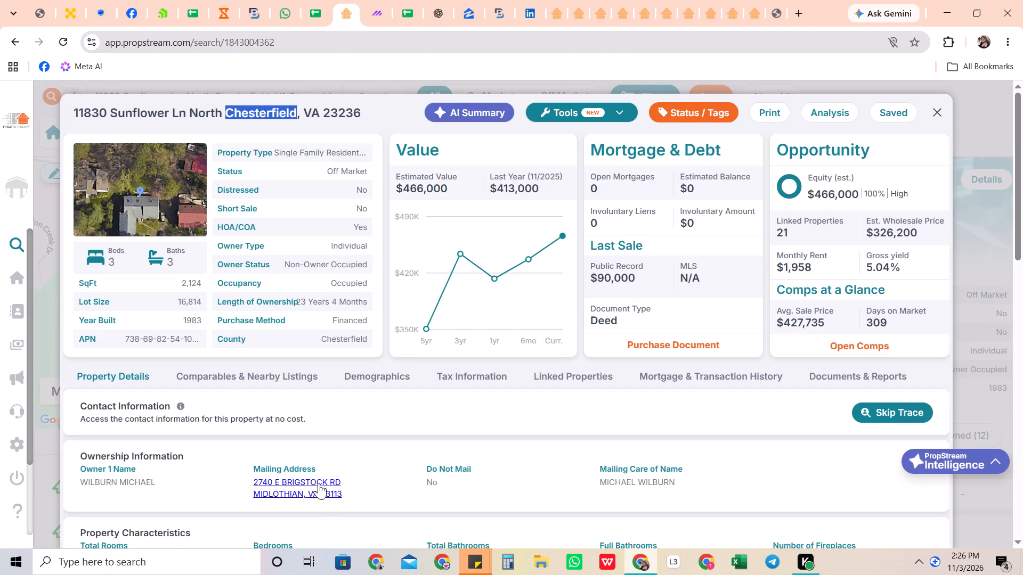
click(319, 481)
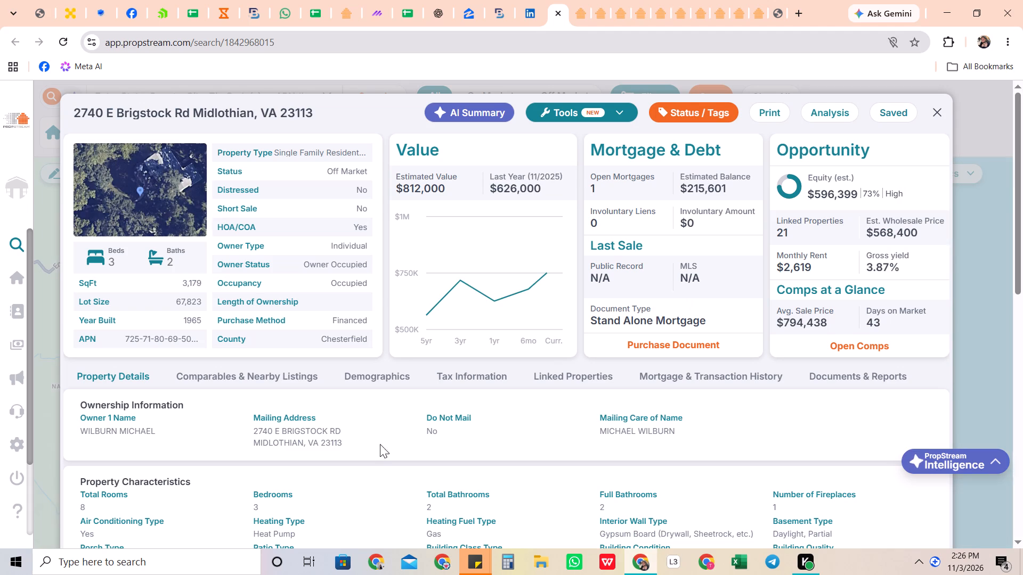
drag(351, 446, 247, 437)
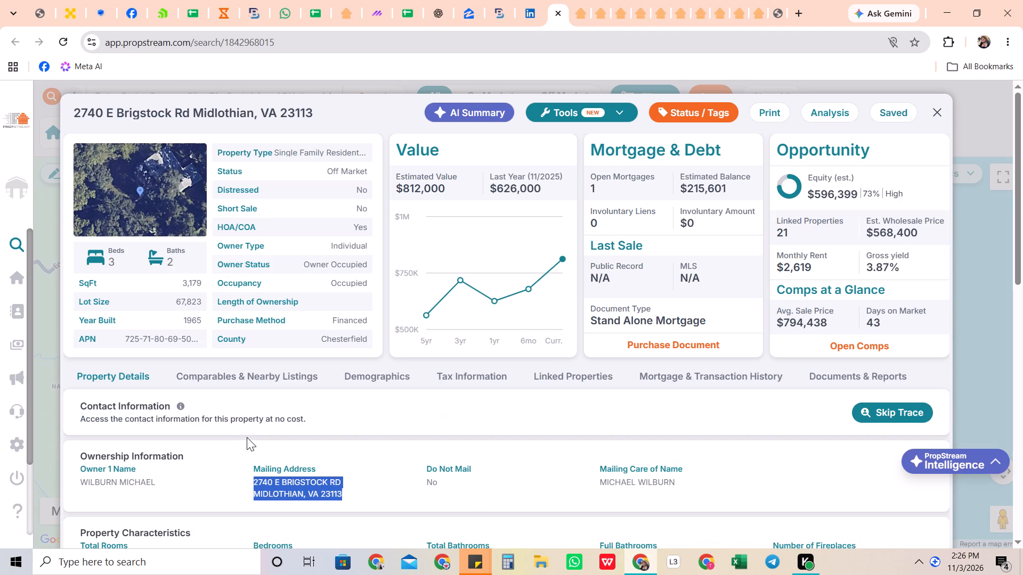
drag(247, 437, 253, 485)
key(ctrl+c)
click(342, 19)
click(321, 16)
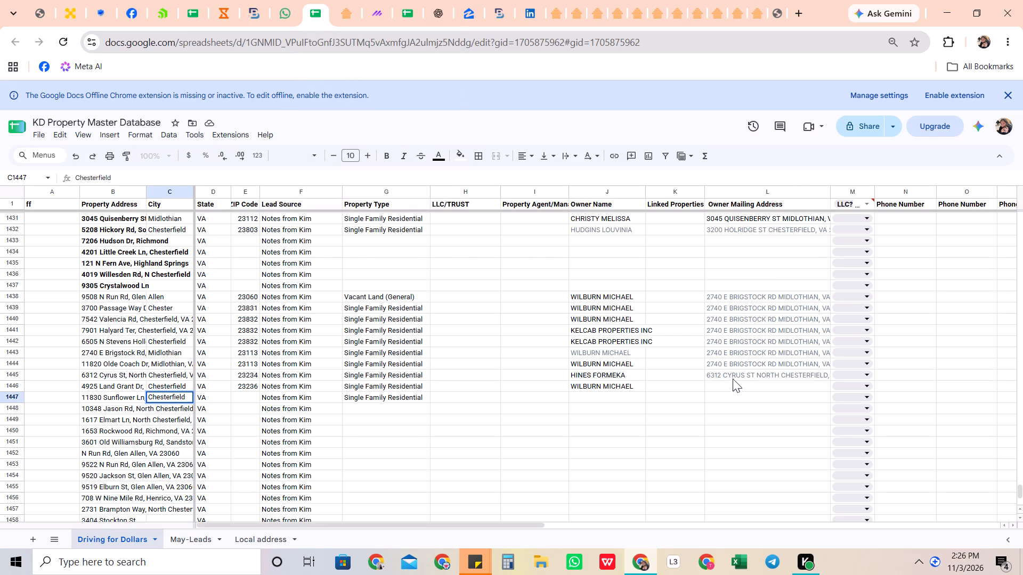
click(735, 386)
key(ctrl+v)
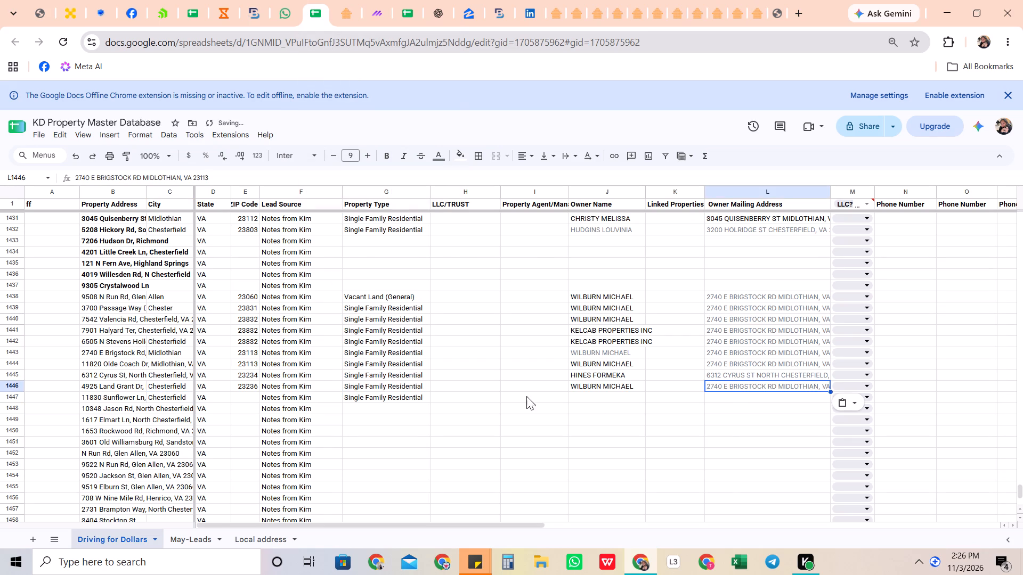
Search PropStream for the full property address copied from row 1447 and open that property's details.
triple_click(91, 401)
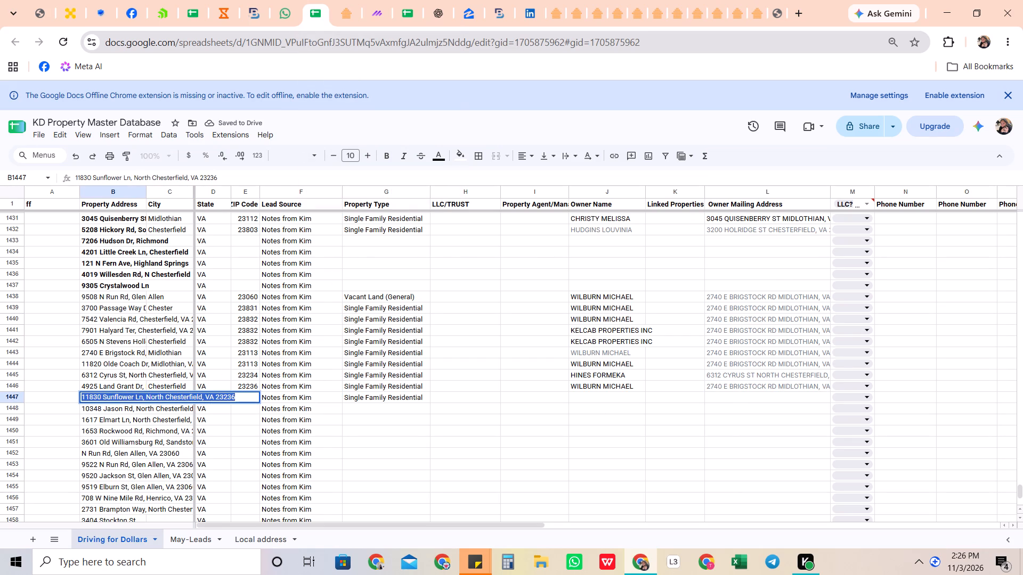
key(ctrl+c)
click(348, 8)
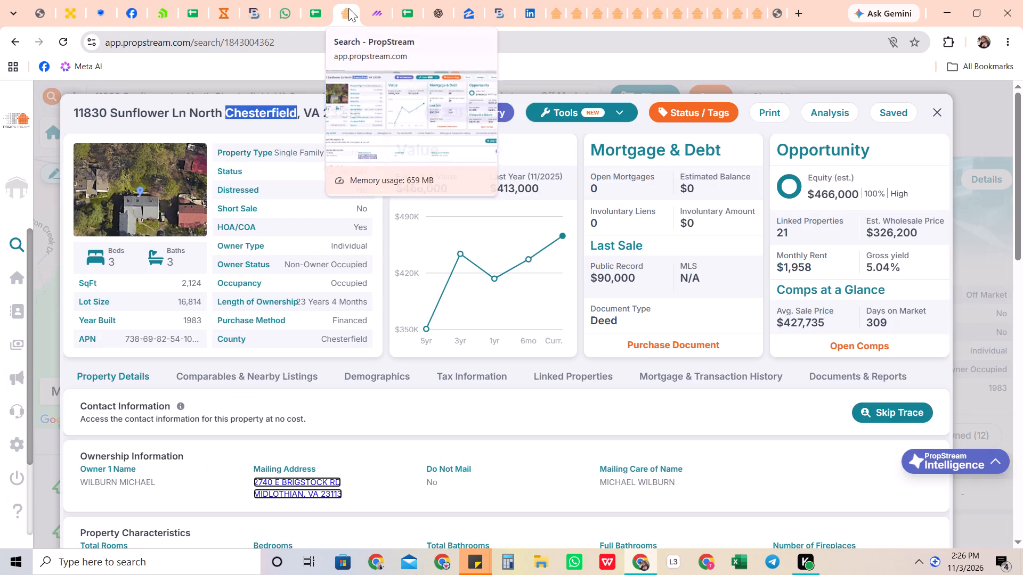
click(935, 109)
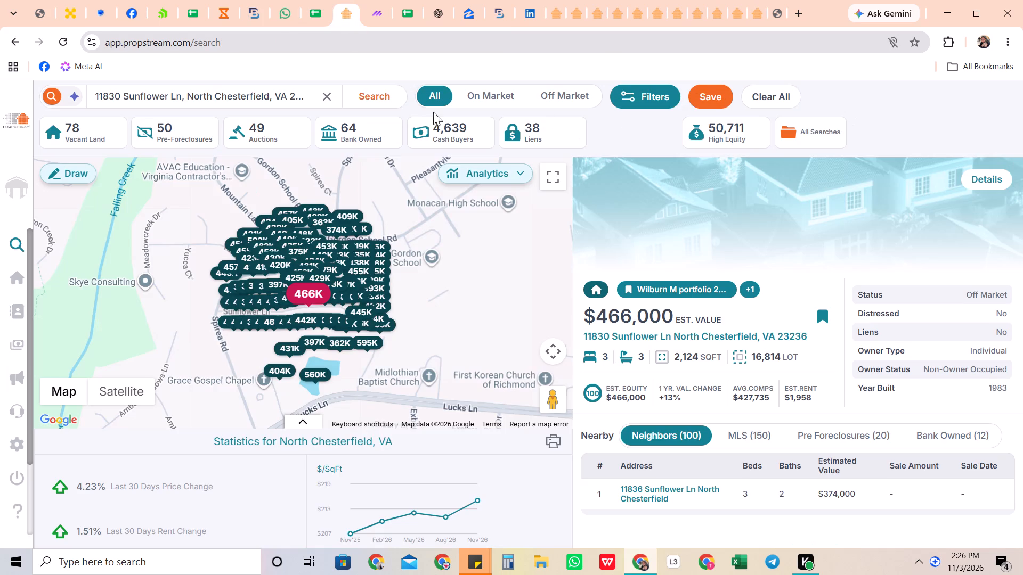
click(319, 99)
click(273, 97)
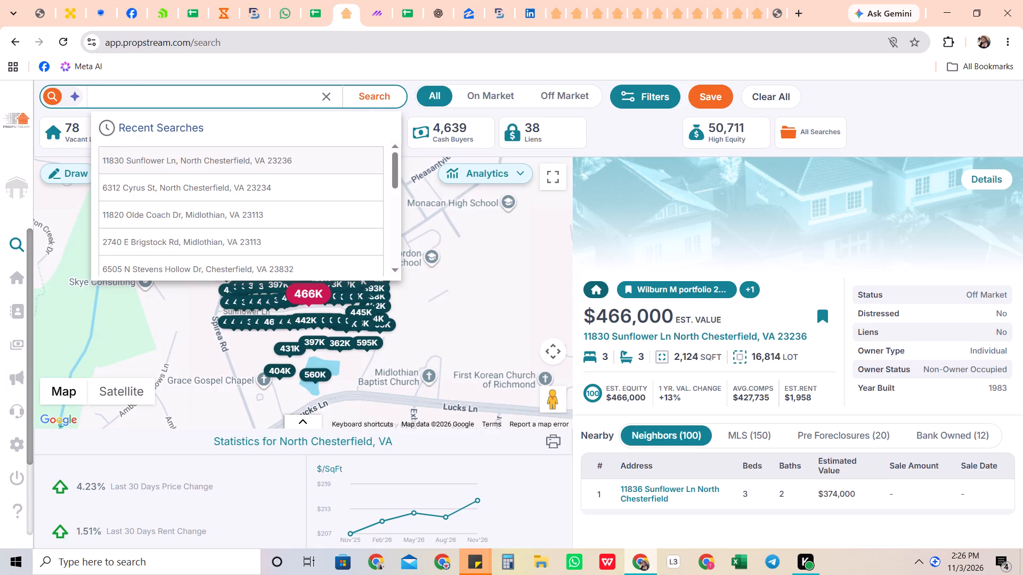
key(ctrl+v)
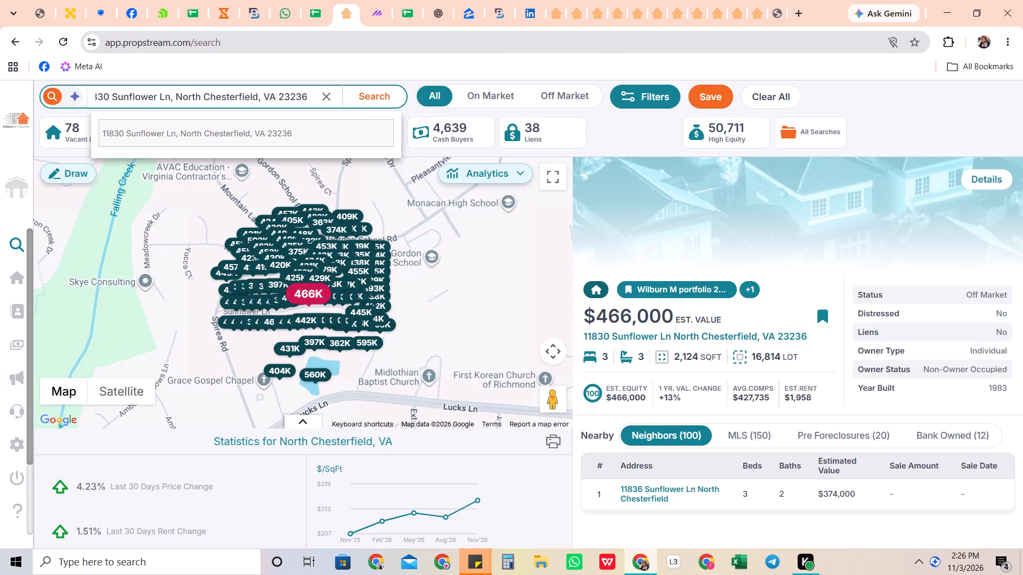
click(194, 129)
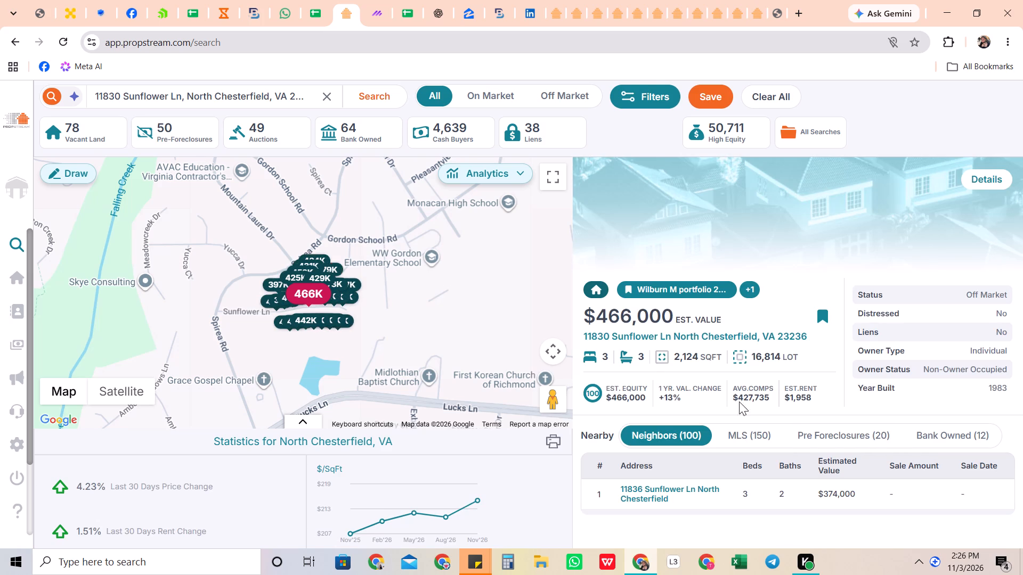
click(696, 337)
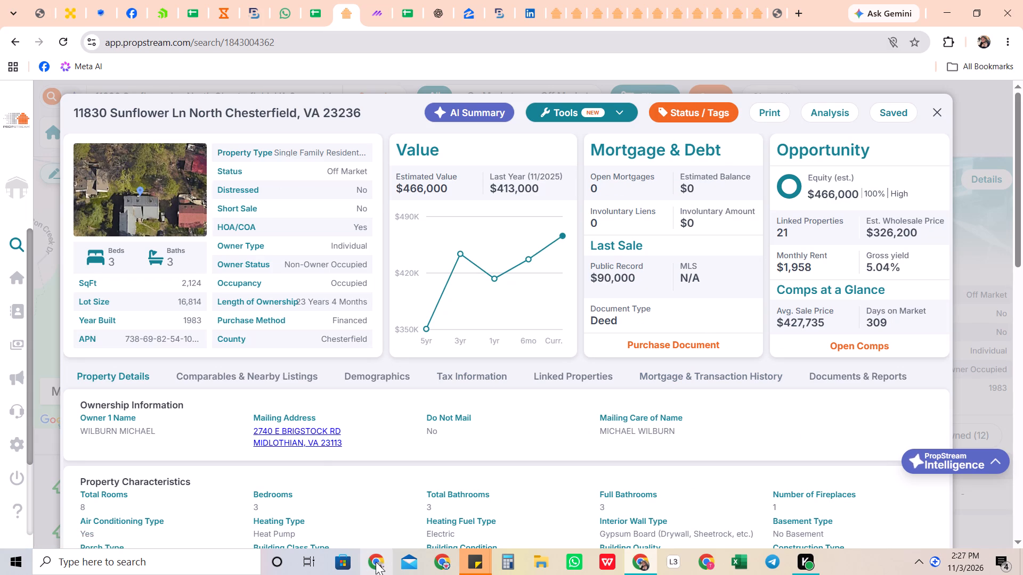
Open the owner's linked mailing address from the PropStream ownership information in a separate tab.
click(312, 437)
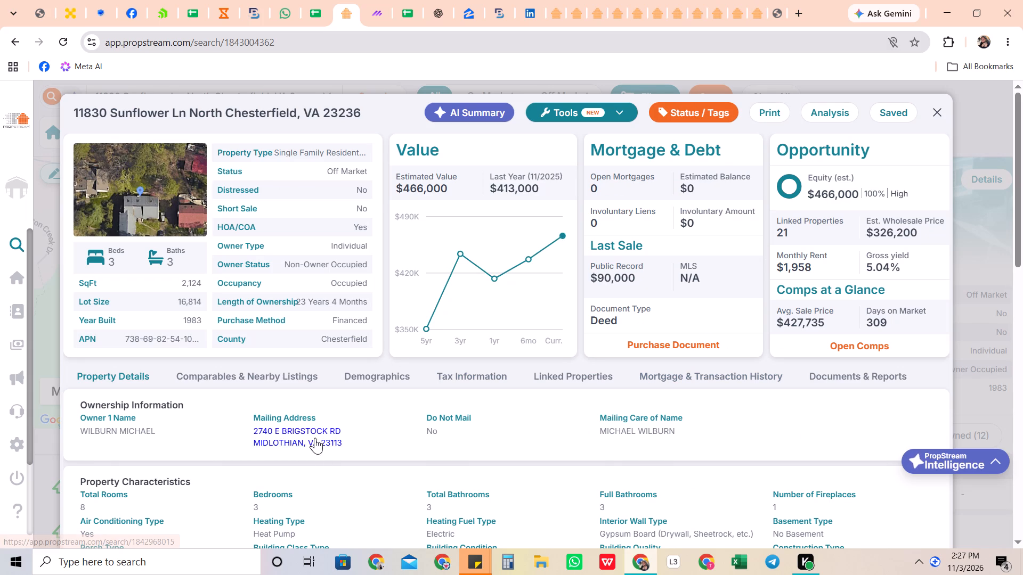
click(318, 487)
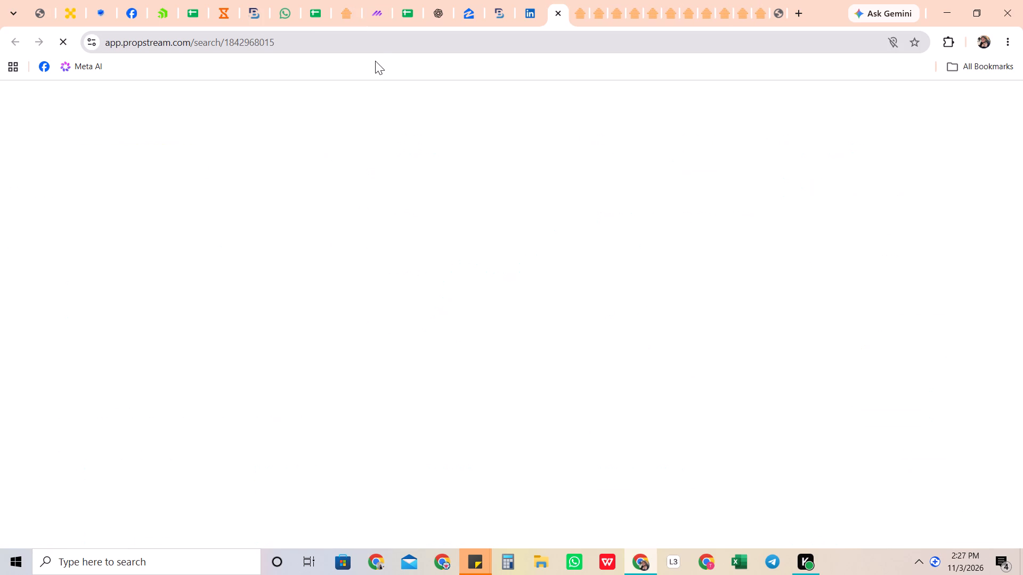
Copy the Owner 1 Name from the PropStream property details into the Owner Name cell of row 1447.
click(358, 25)
drag(171, 483, 76, 483)
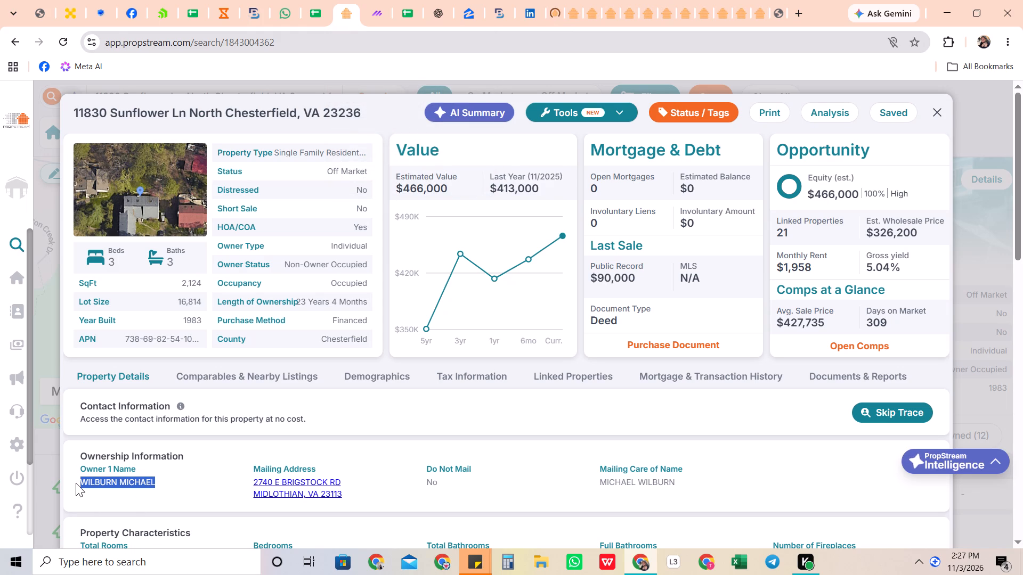
drag(76, 483, 75, 484)
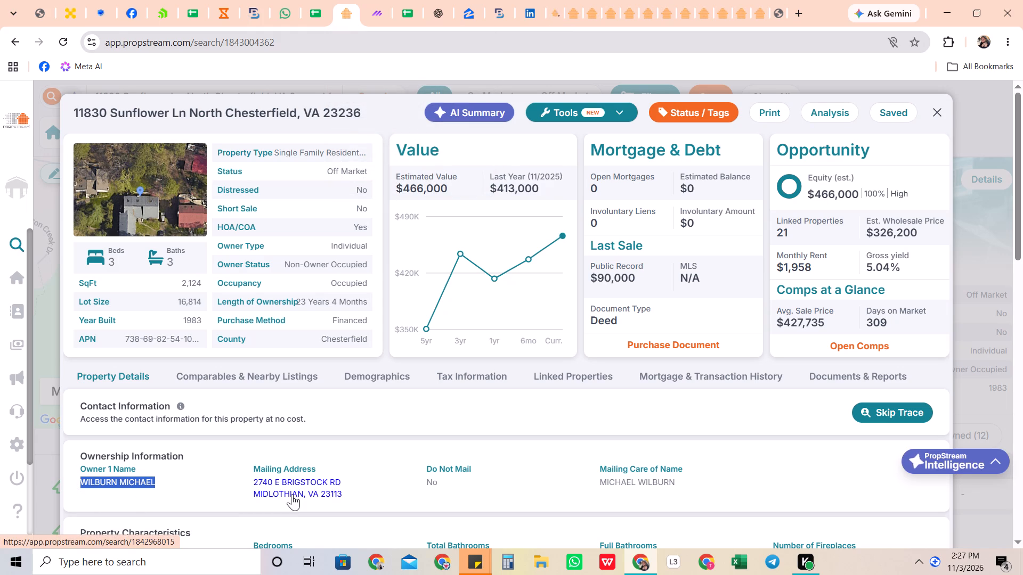
key(ctrl+c)
click(323, 6)
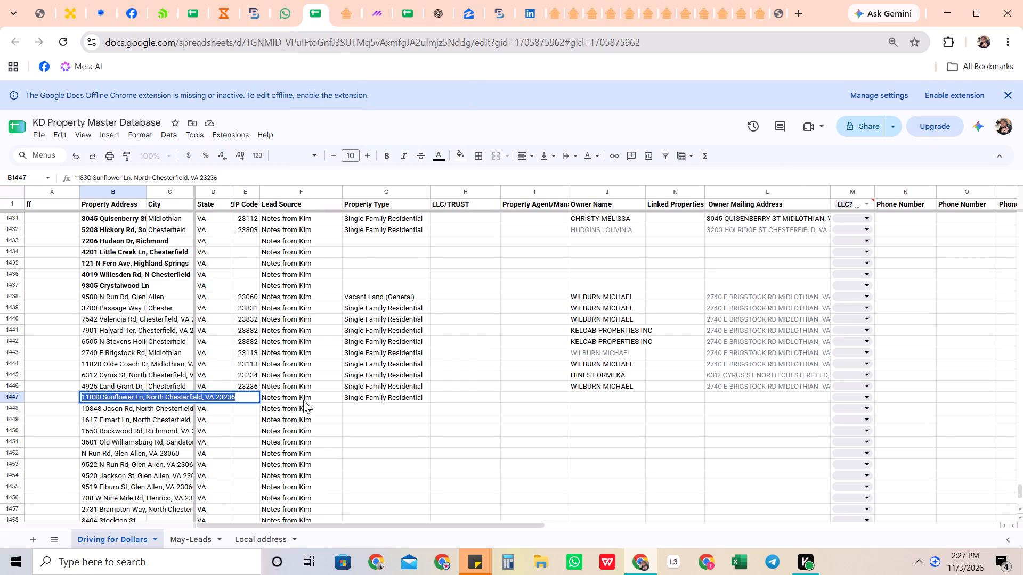
double_click(622, 401)
triple_click(618, 397)
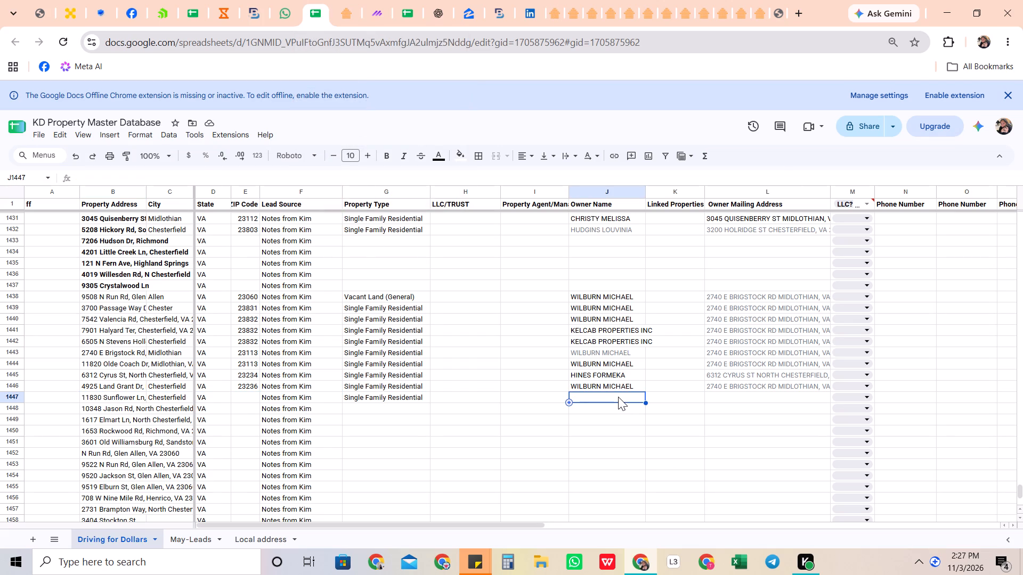
key(ctrl+v)
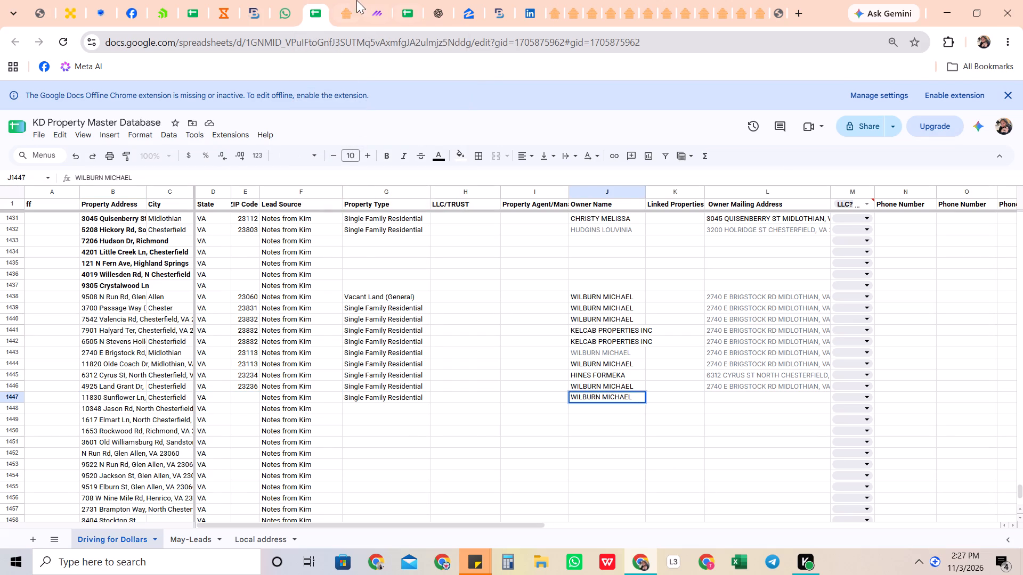
Copy ZIP code 23236 from the PropStream property heading into the ZIP Code cell of row 1447.
click(356, 4)
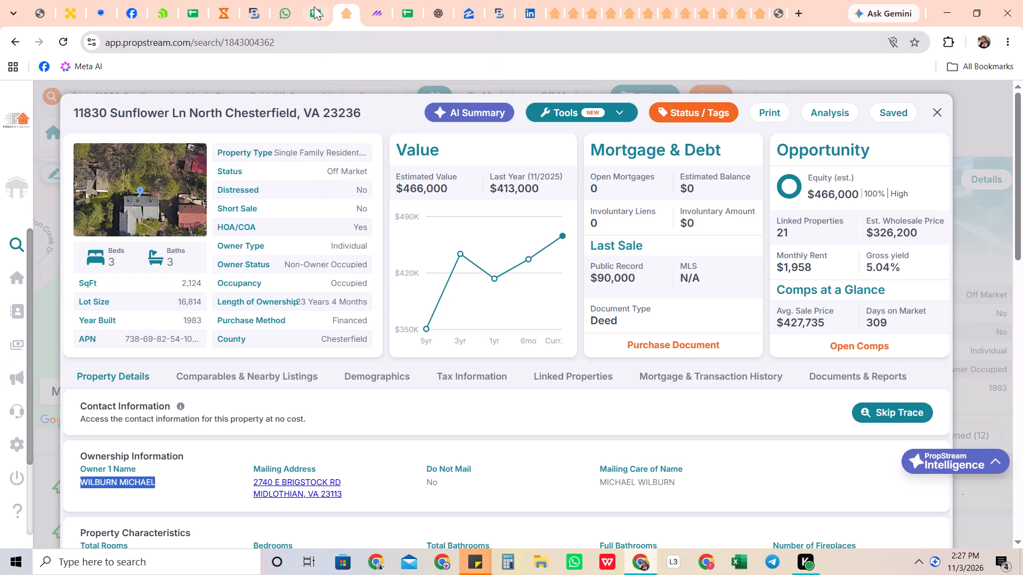
drag(325, 115, 365, 114)
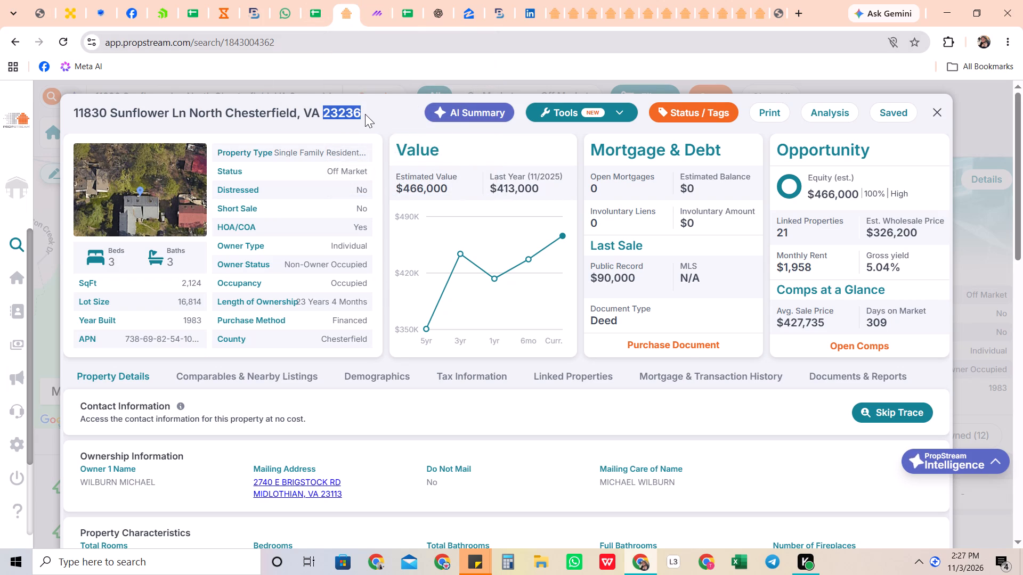
key(ctrl+c)
click(322, 6)
triple_click(251, 393)
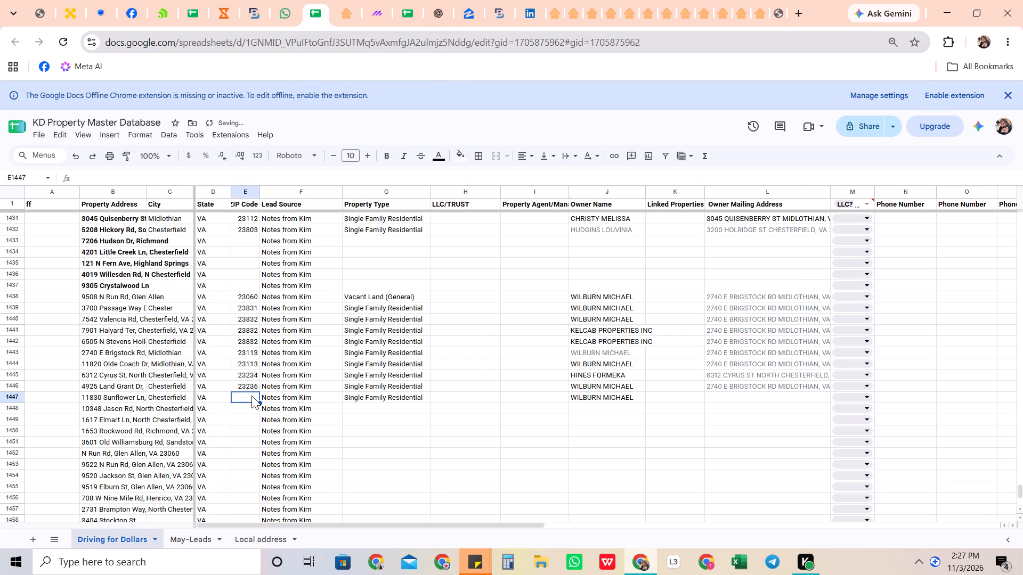
key(ctrl+v)
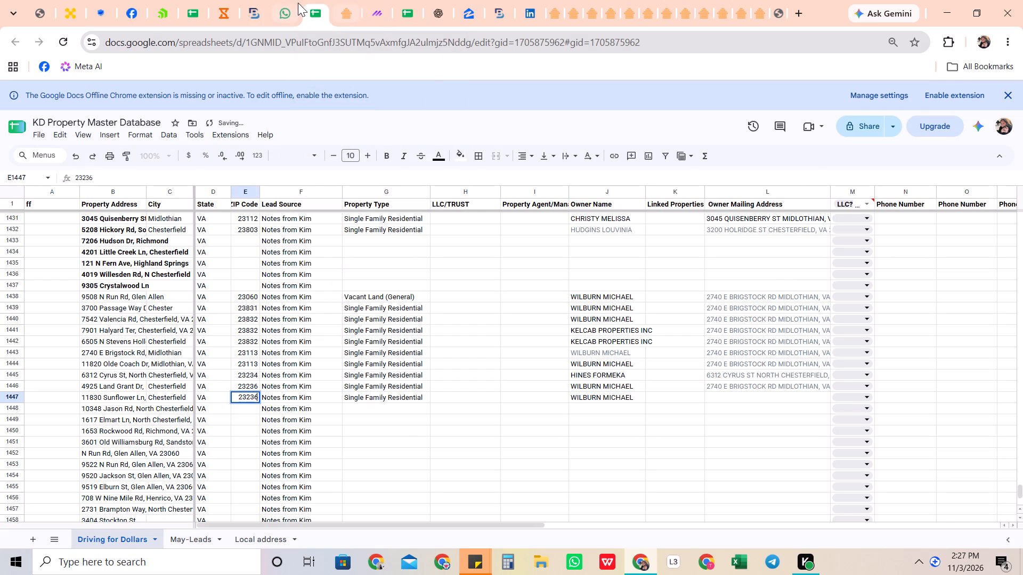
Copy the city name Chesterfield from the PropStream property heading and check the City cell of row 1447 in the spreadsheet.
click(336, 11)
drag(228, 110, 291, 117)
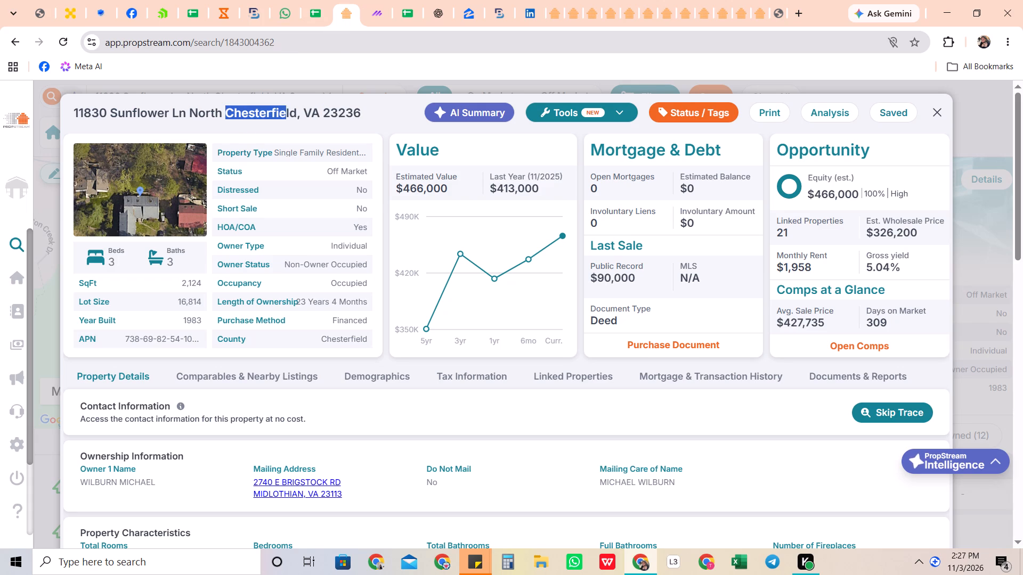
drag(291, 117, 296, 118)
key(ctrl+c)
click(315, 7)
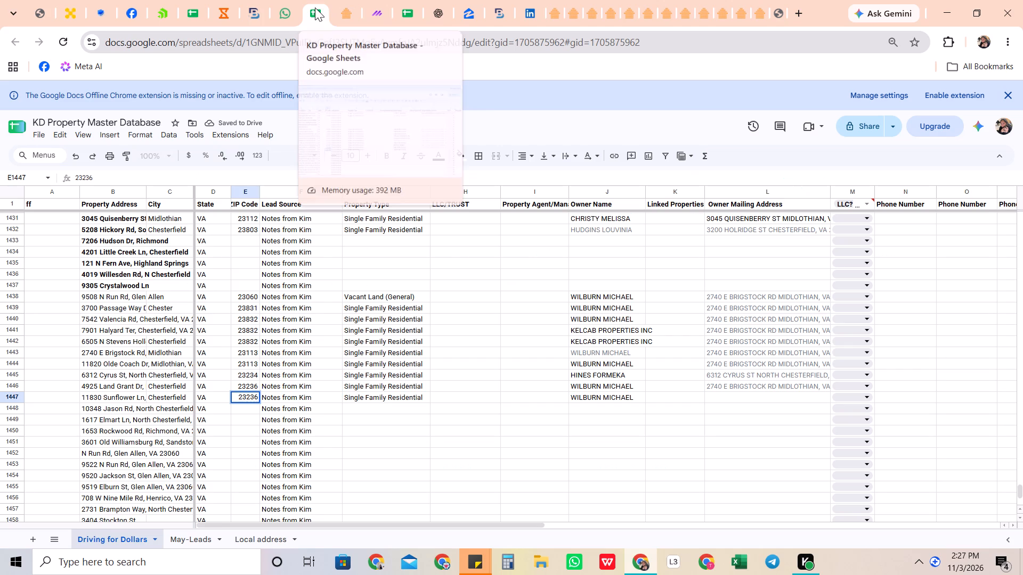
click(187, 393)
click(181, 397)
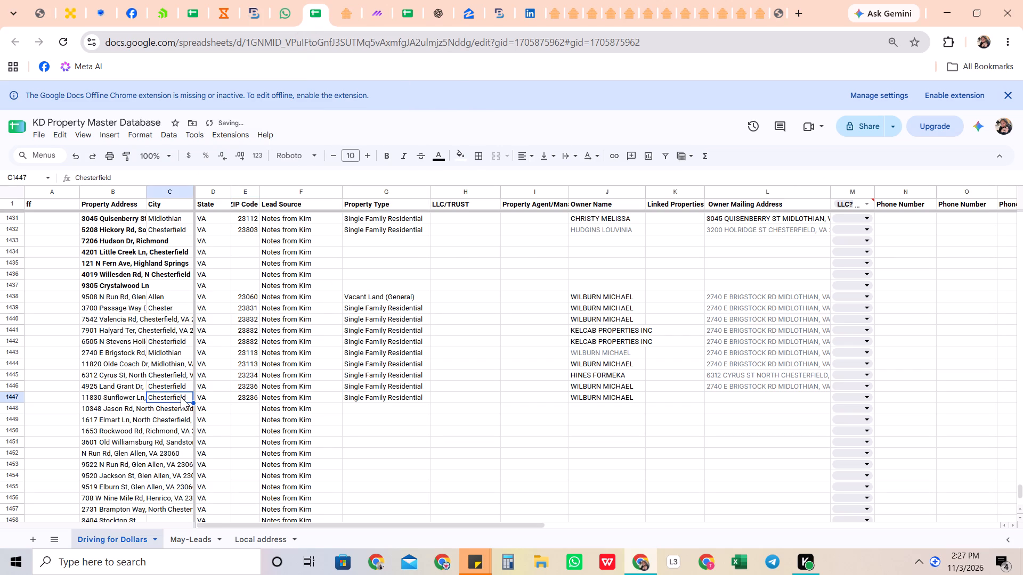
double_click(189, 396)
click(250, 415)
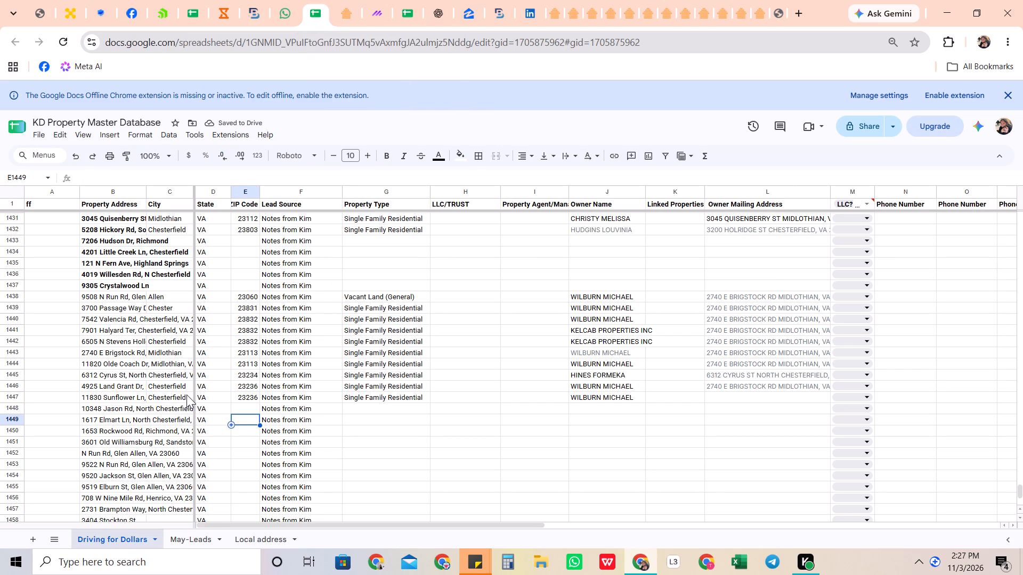
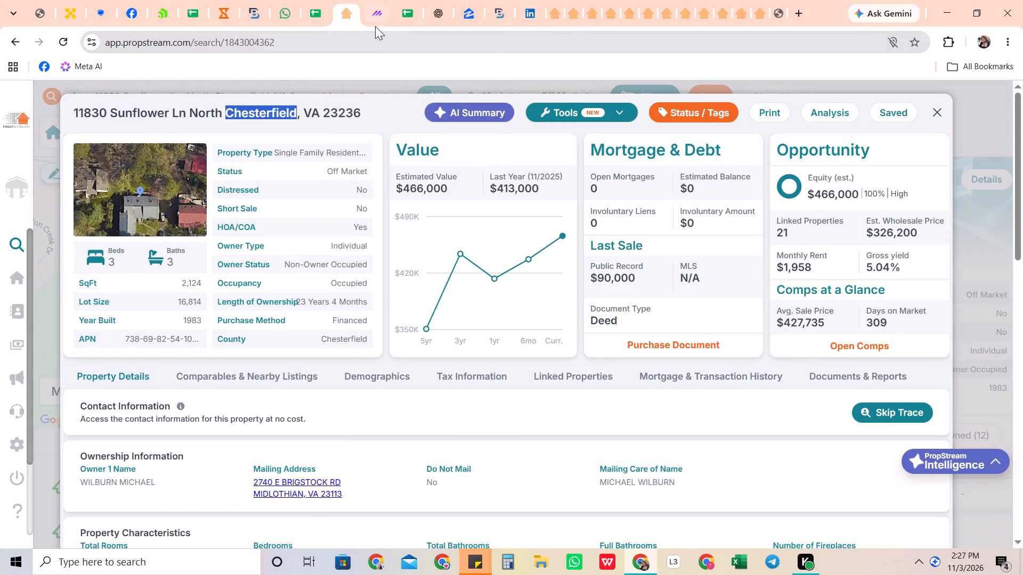
Enter the copied owner mailing address on a single line in the Owner Mailing Address cell of row 1447 in the spreadsheet.
click(316, 13)
click(750, 395)
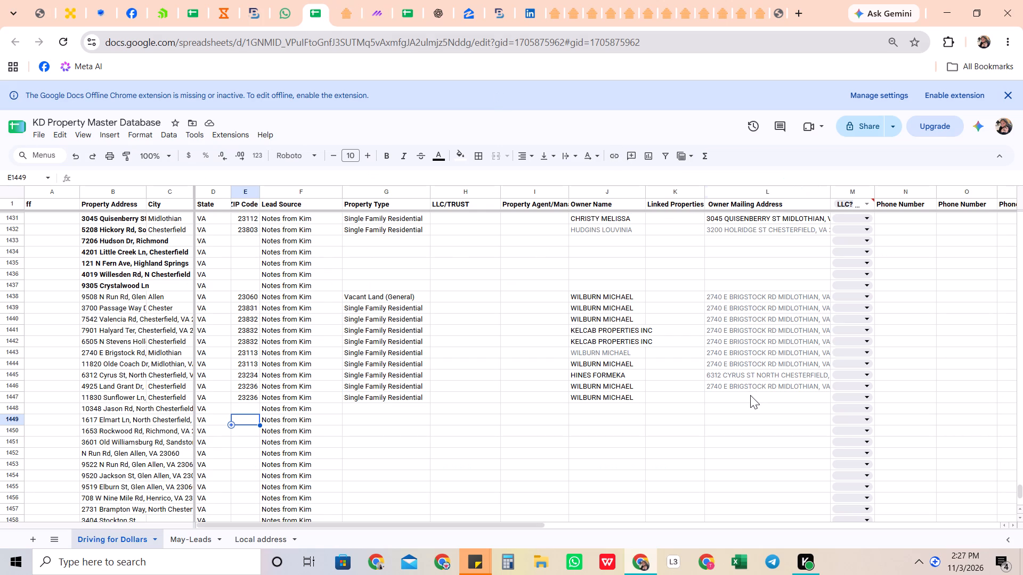
double_click(750, 395)
click(750, 395)
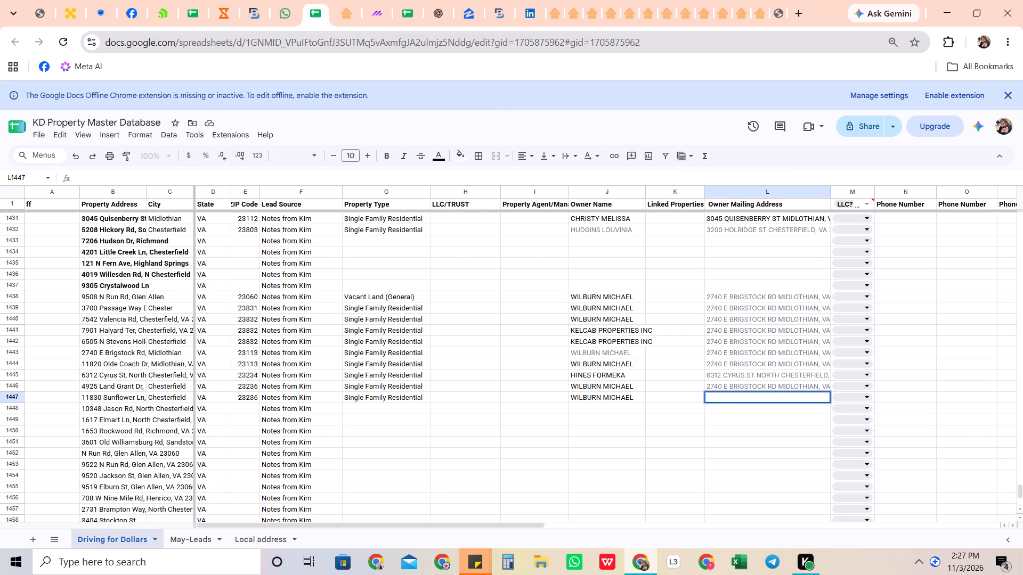
key(ctrl+v)
drag(787, 406, 732, 400)
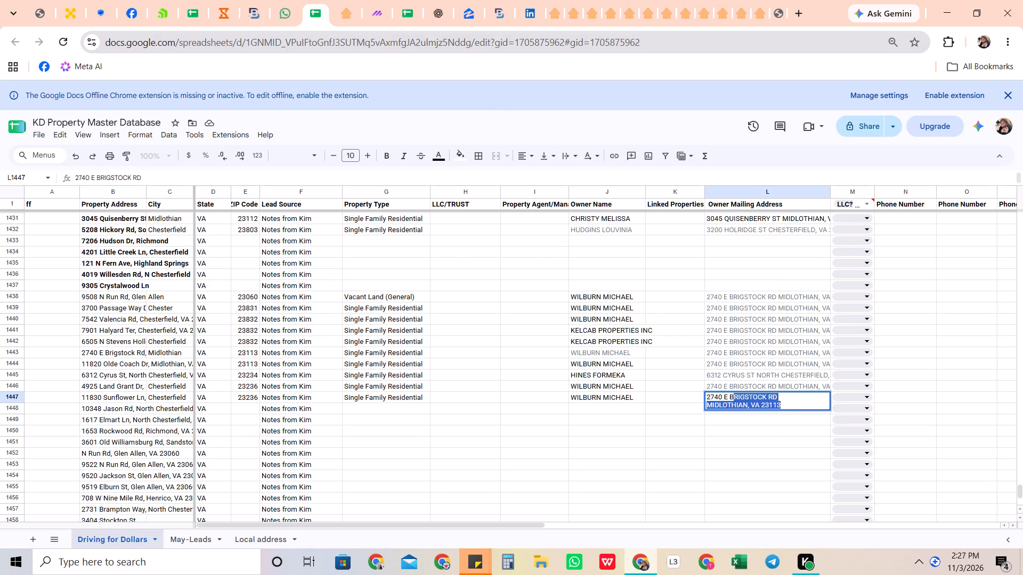
drag(732, 400, 704, 398)
key(BackSpace)
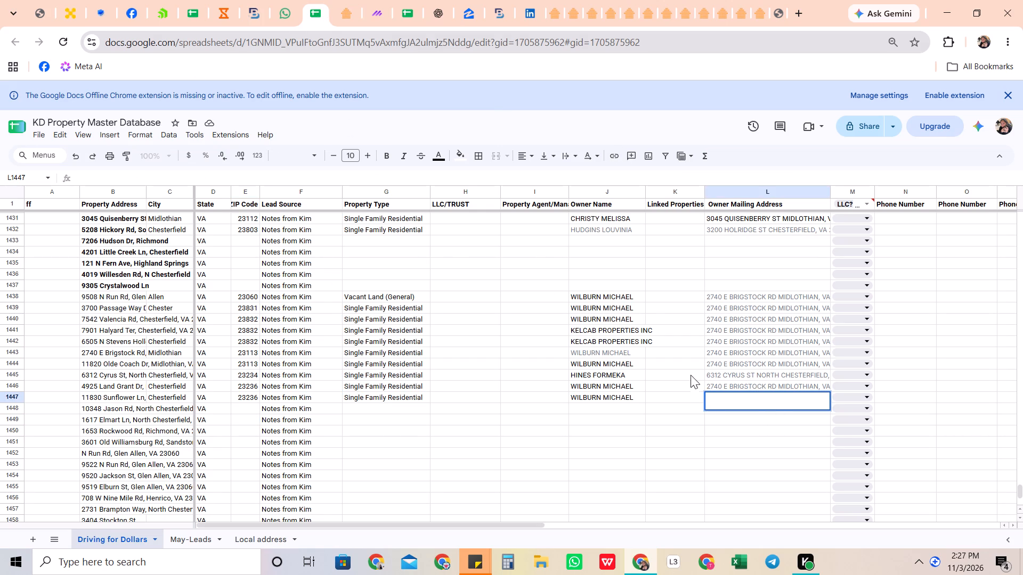
click(755, 440)
click(746, 398)
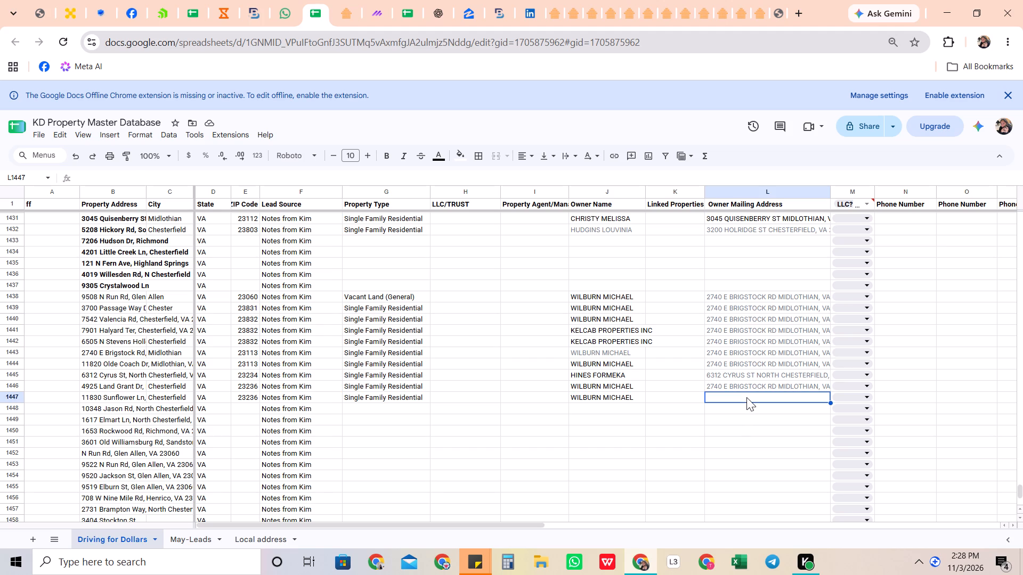
key(ctrl+v)
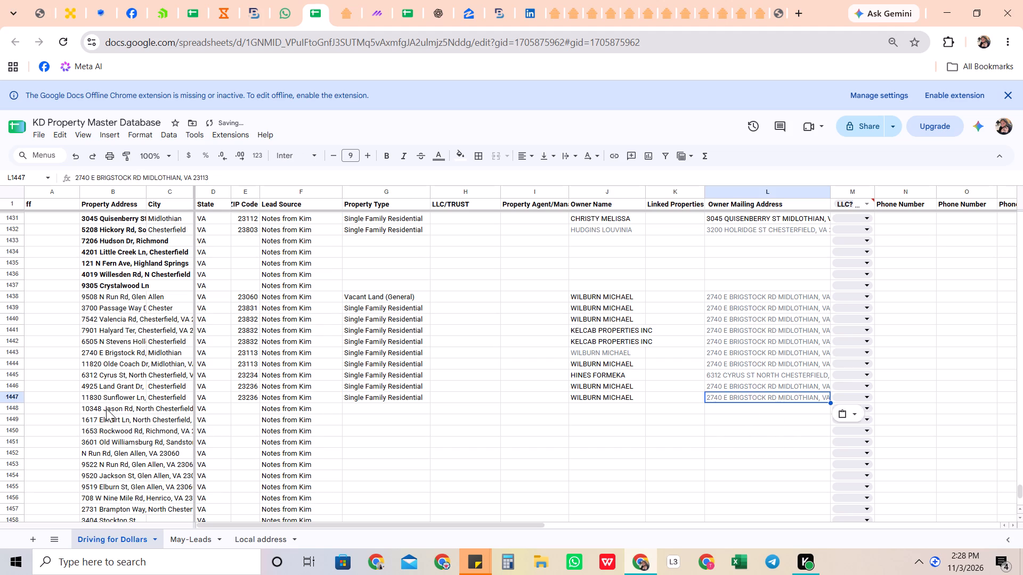
Search PropStream for the property address copied from row 1448 and open that property's details.
triple_click(106, 408)
key(ctrl+c)
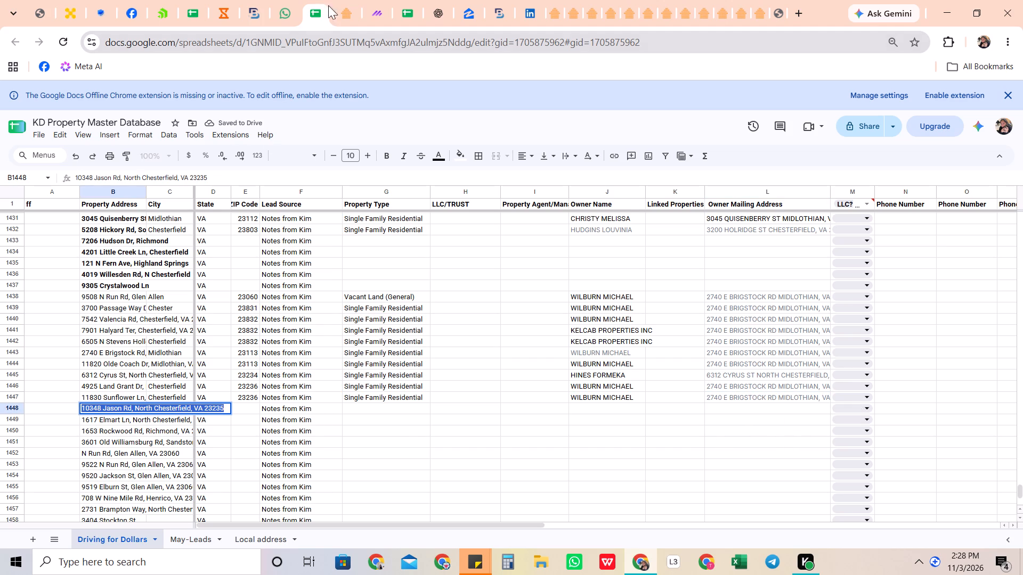
click(349, 6)
click(939, 115)
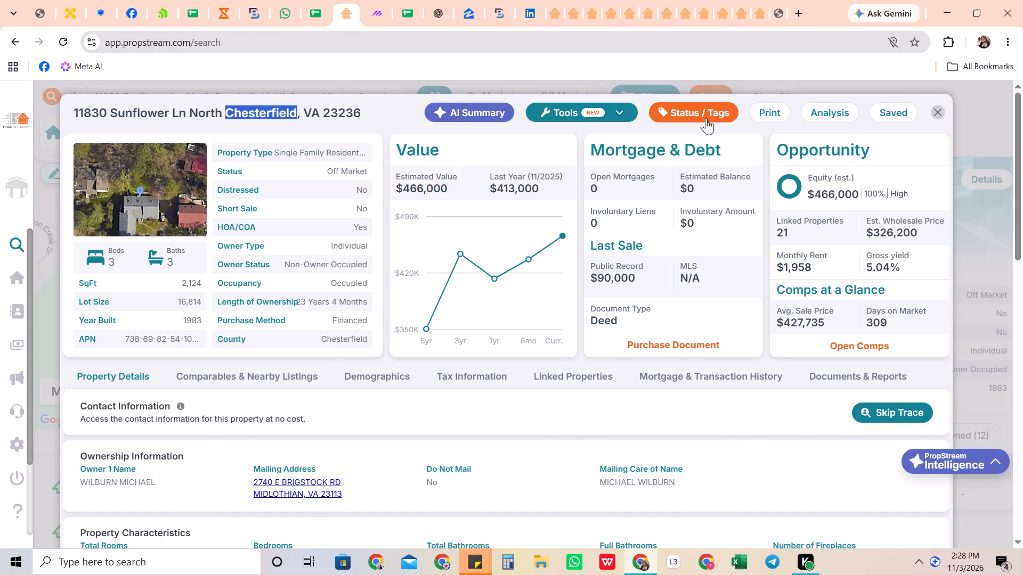
click(335, 96)
right_click(260, 100)
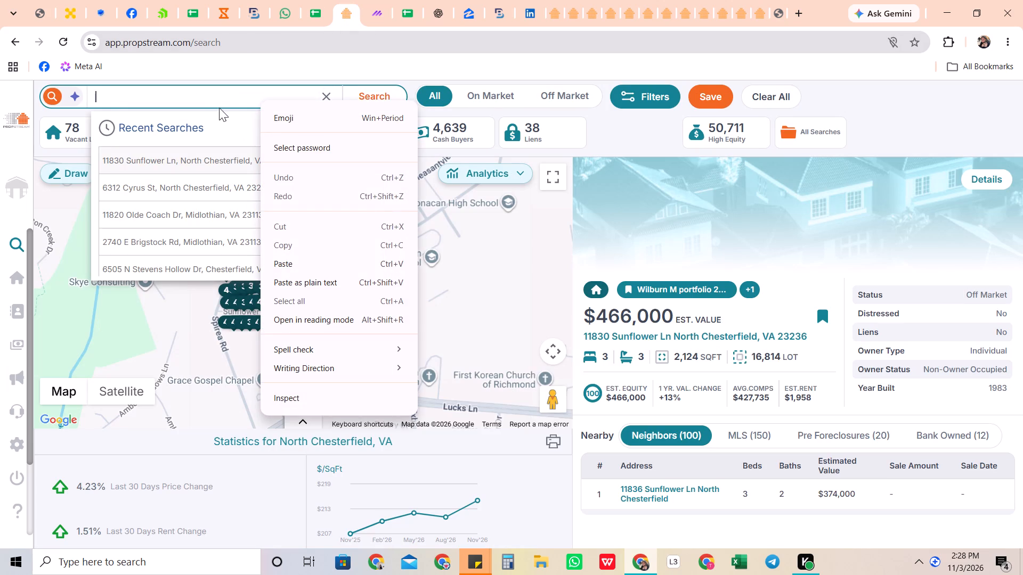
click(217, 97)
key(ctrl+v)
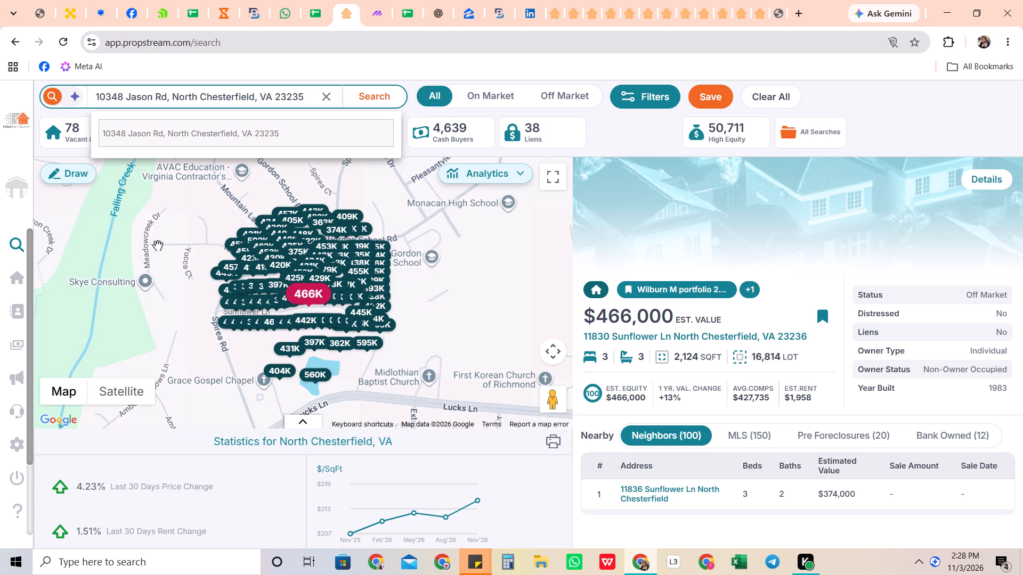
click(184, 129)
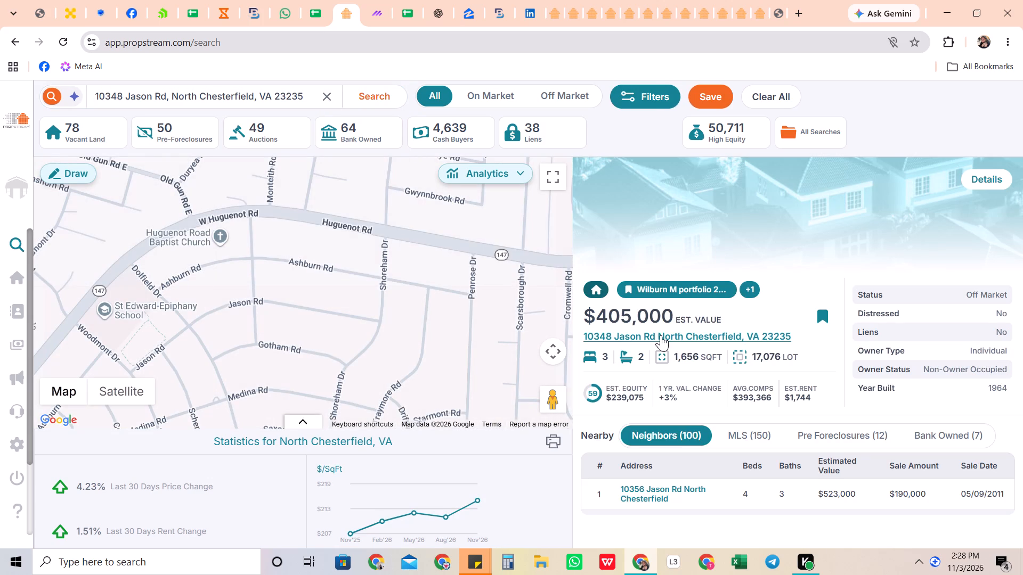
click(661, 335)
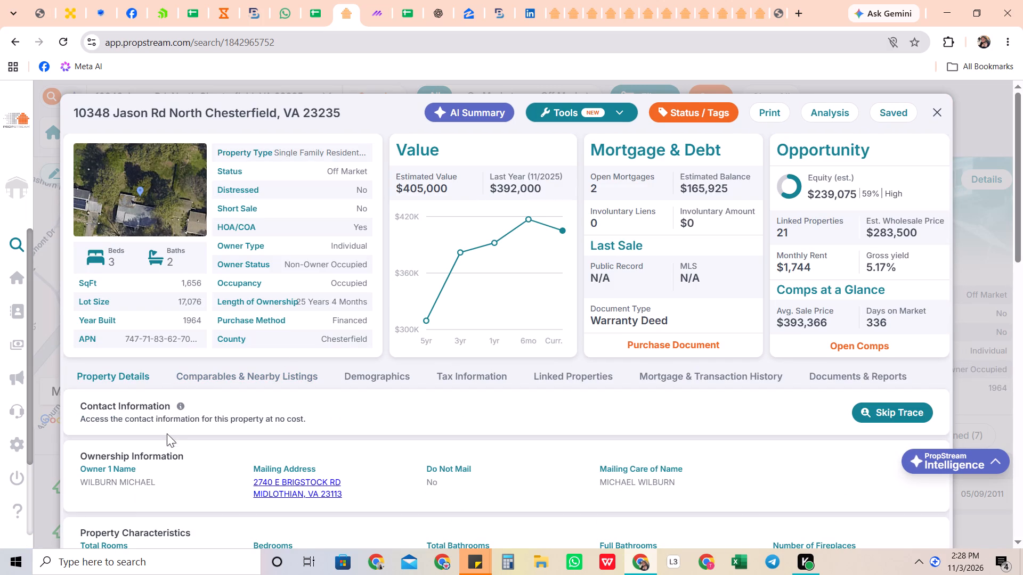
Copy the Owner 1 Name from the PropStream ownership information into the Owner Name cell of row 1448.
drag(164, 487, 83, 487)
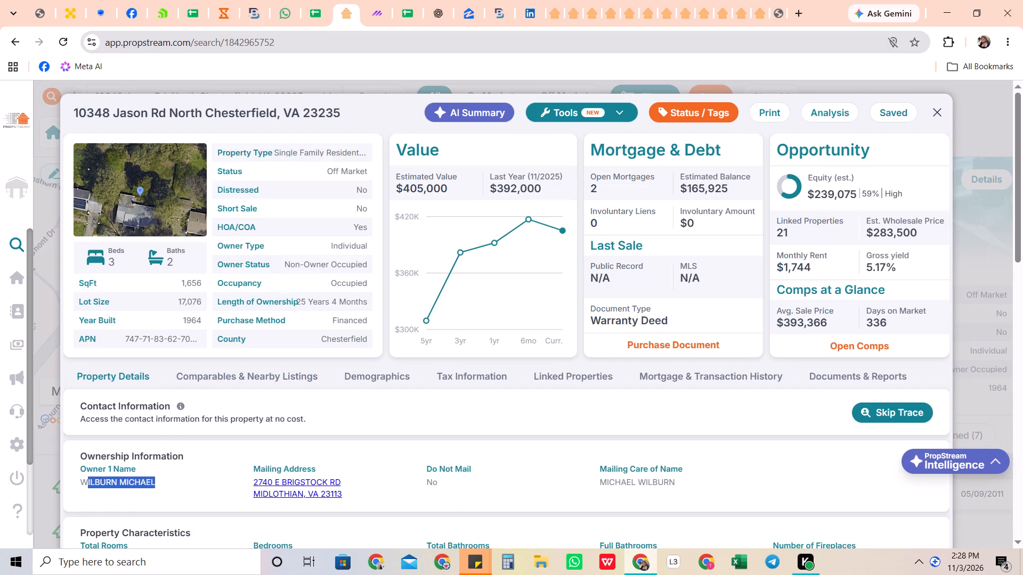
drag(83, 487, 68, 487)
key(ctrl+c)
click(322, 0)
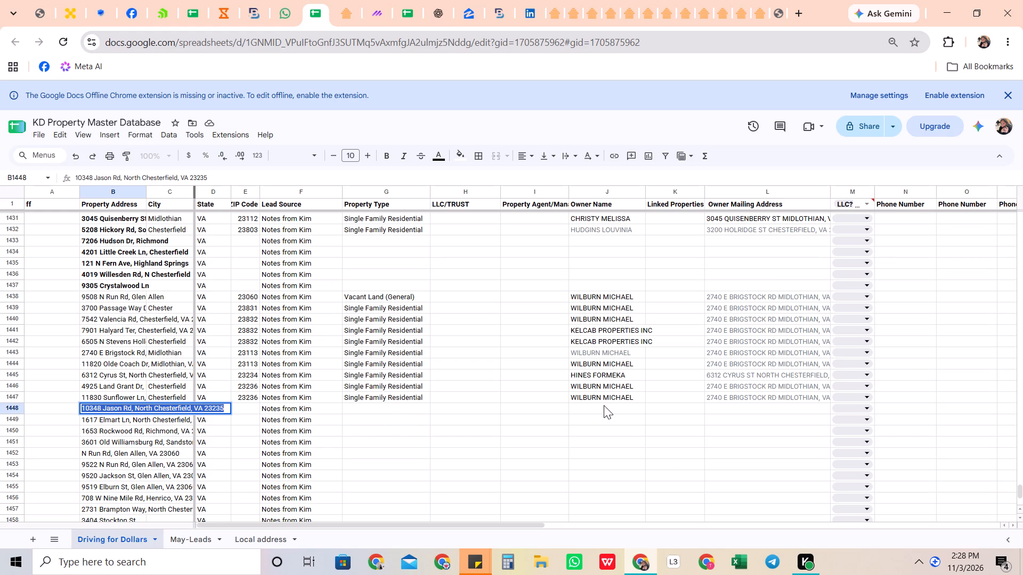
double_click(604, 405)
key(ctrl+v)
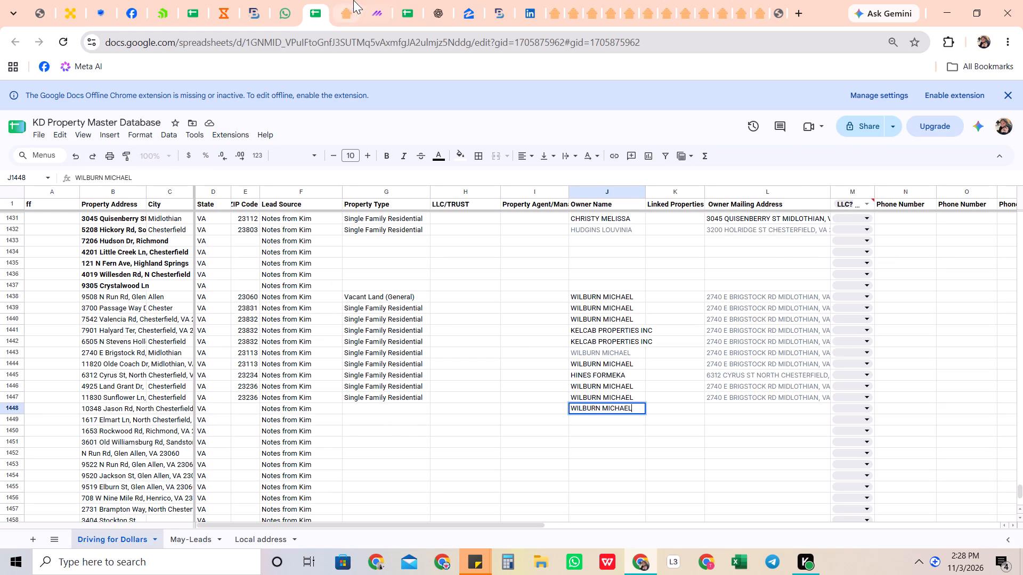
Fill row 1448 with ZIP code 23235 from the PropStream heading and property type Single Family Residential from the row above.
click(347, 1)
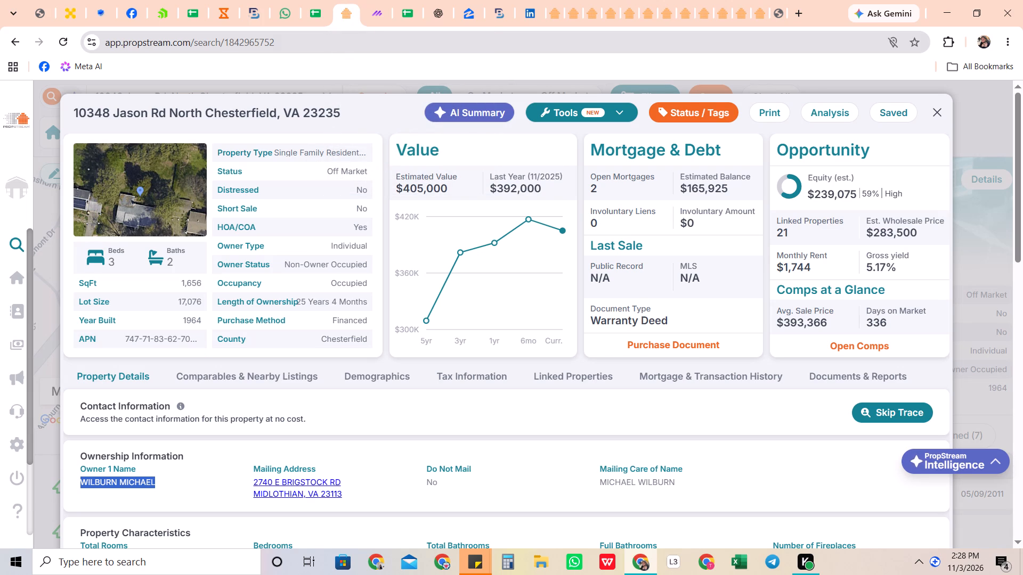
drag(306, 111, 350, 113)
key(ctrl+c)
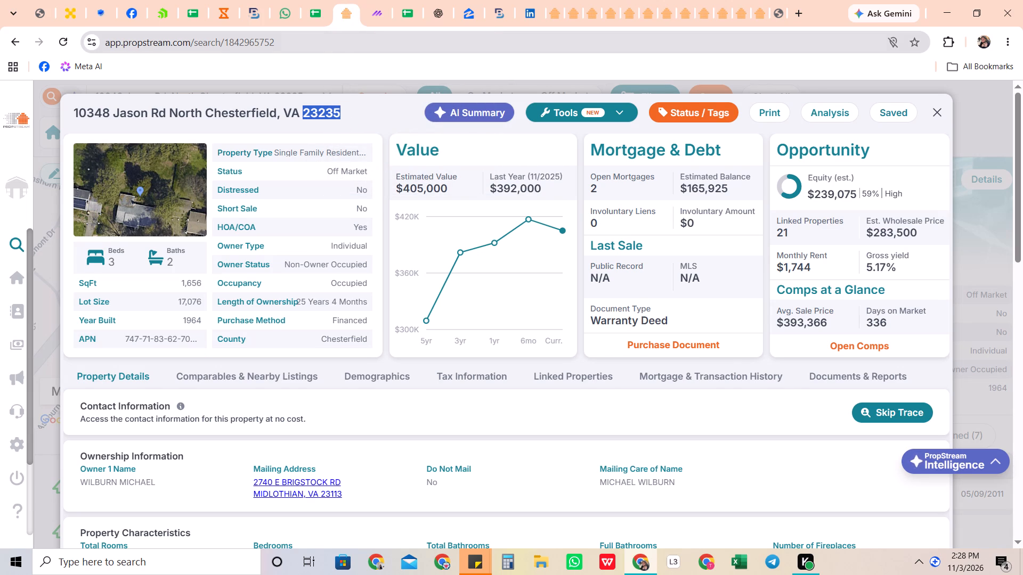
click(312, 5)
click(396, 395)
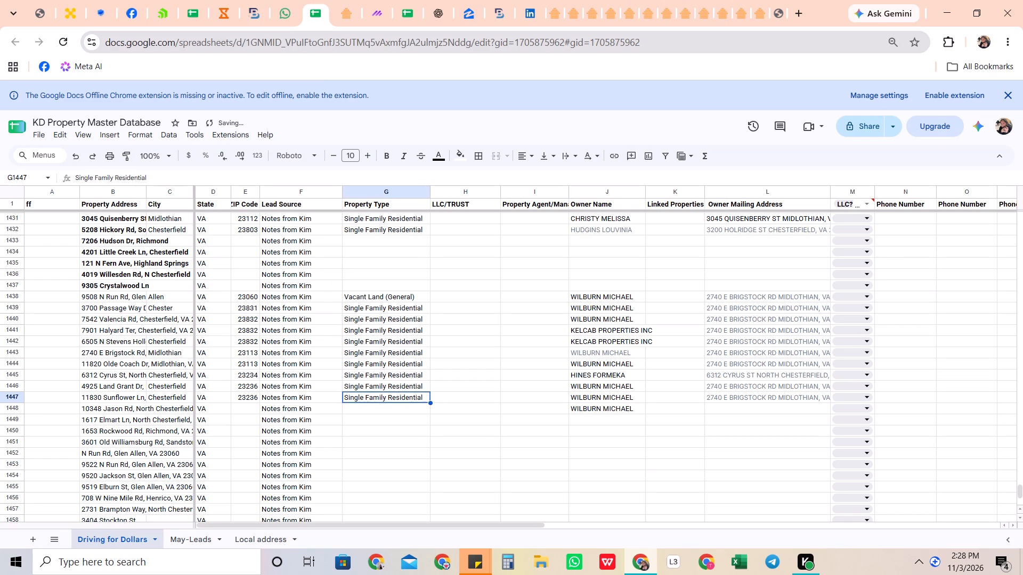
drag(431, 400, 431, 409)
double_click(245, 407)
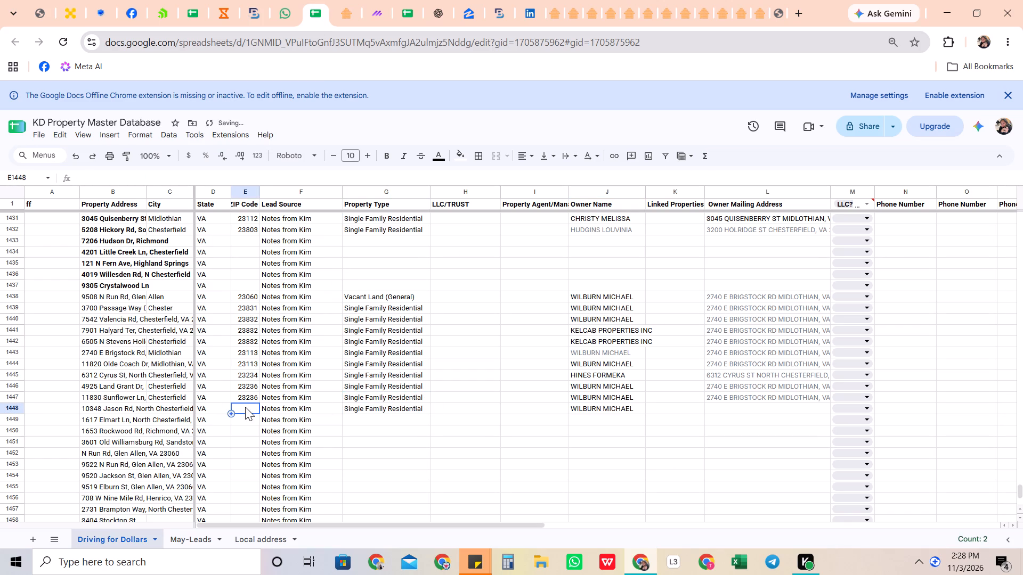
key(ctrl+v)
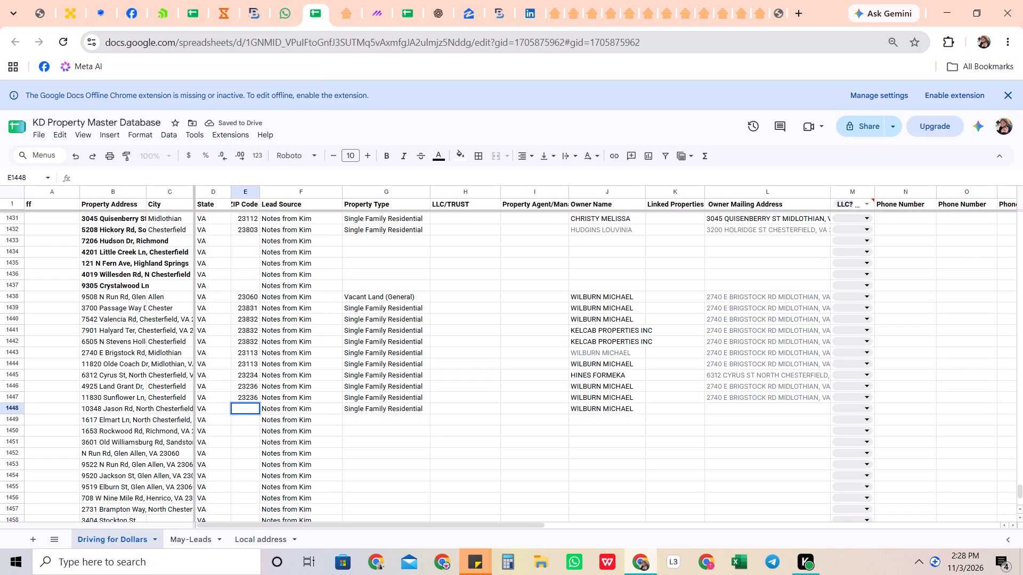
Copy the city Chesterfield from the PropStream heading into row 1448's City cell, also opening the owner's linked mailing address in a separate tab.
click(348, 17)
drag(206, 112, 213, 114)
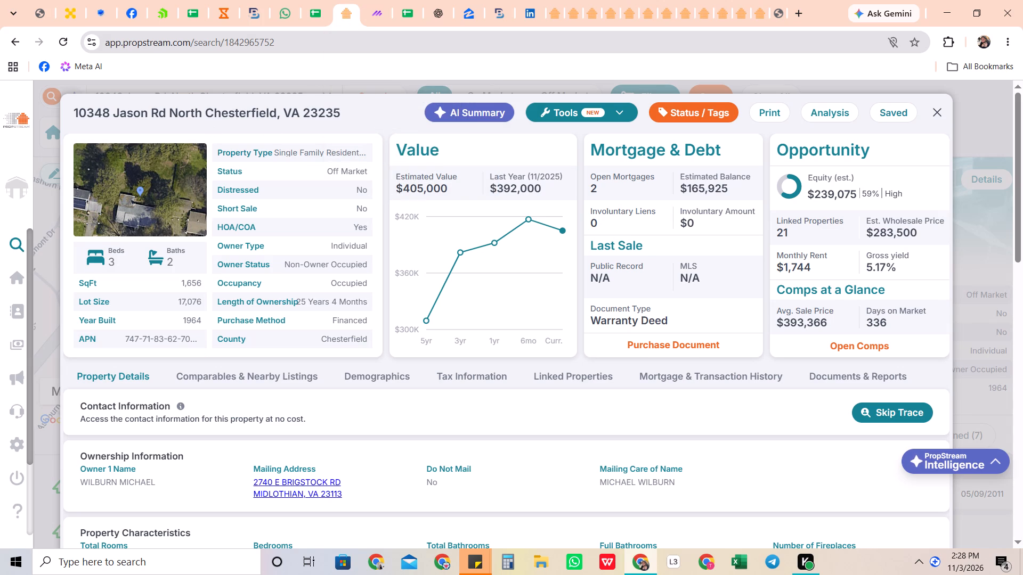
drag(213, 114, 277, 119)
key(ctrl+c)
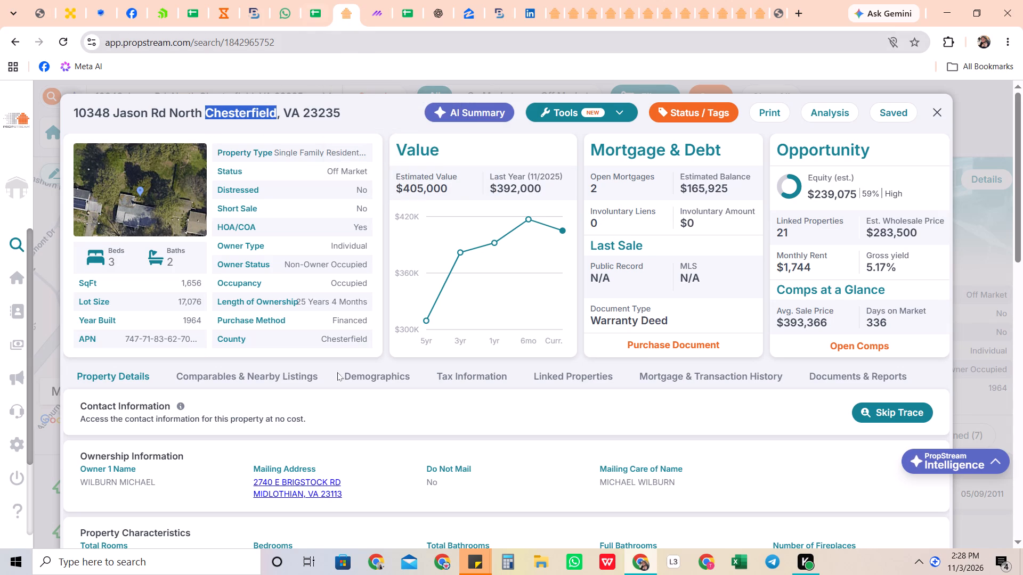
click(319, 486)
click(311, 18)
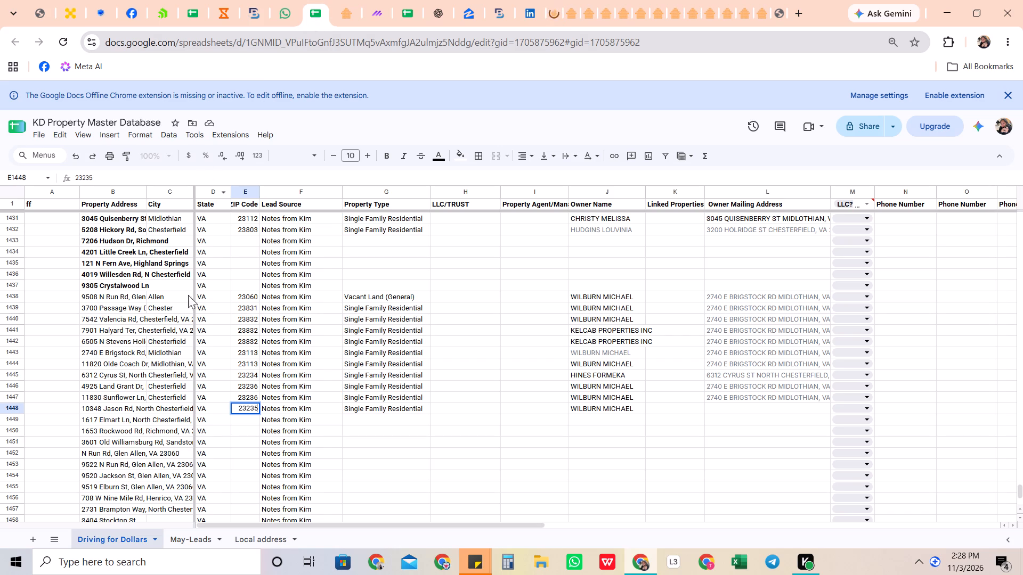
click(180, 410)
double_click(182, 410)
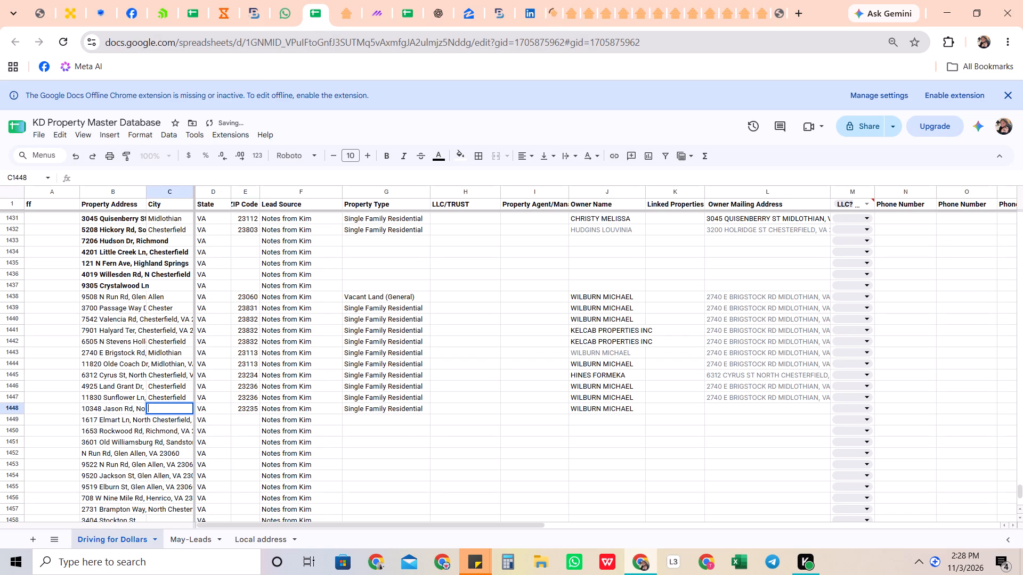
key(ctrl+v)
Copy the owner's mailing address from the linked property's PropStream page into the Owner Mailing Address cell of row 1448 as a single line.
click(553, 13)
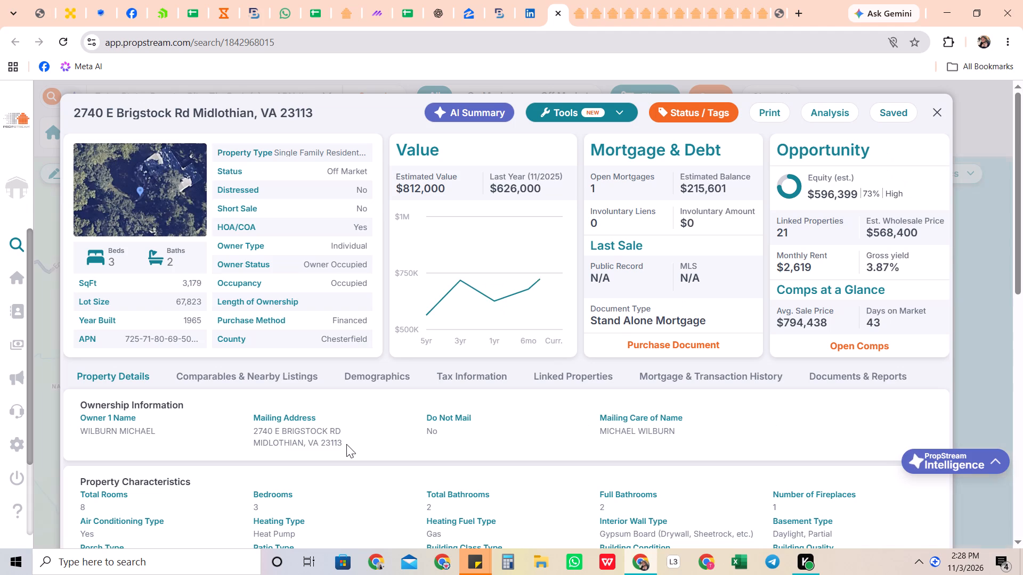
drag(346, 444, 258, 486)
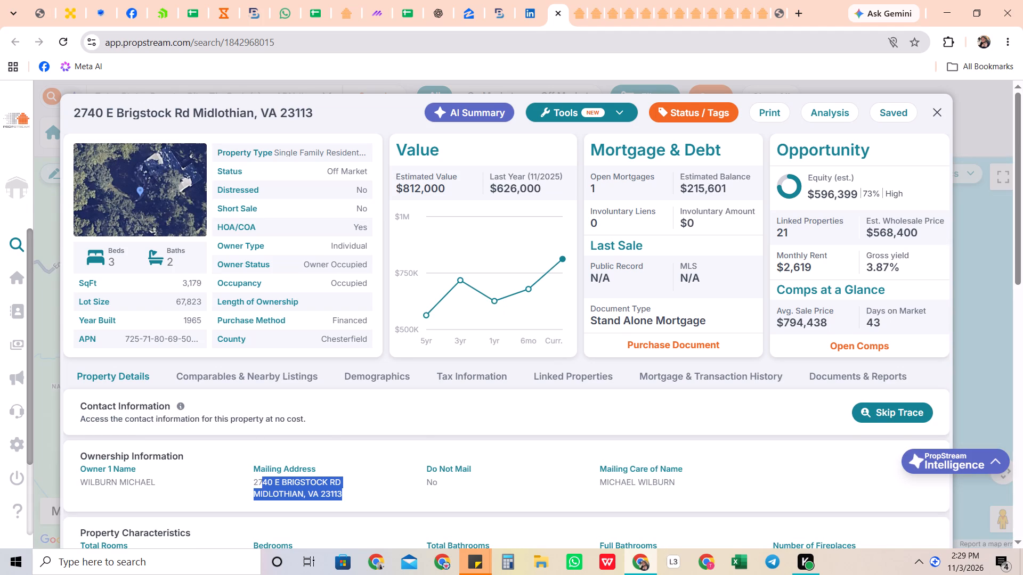
drag(258, 486, 253, 486)
key(ctrl+c)
click(315, 9)
double_click(718, 407)
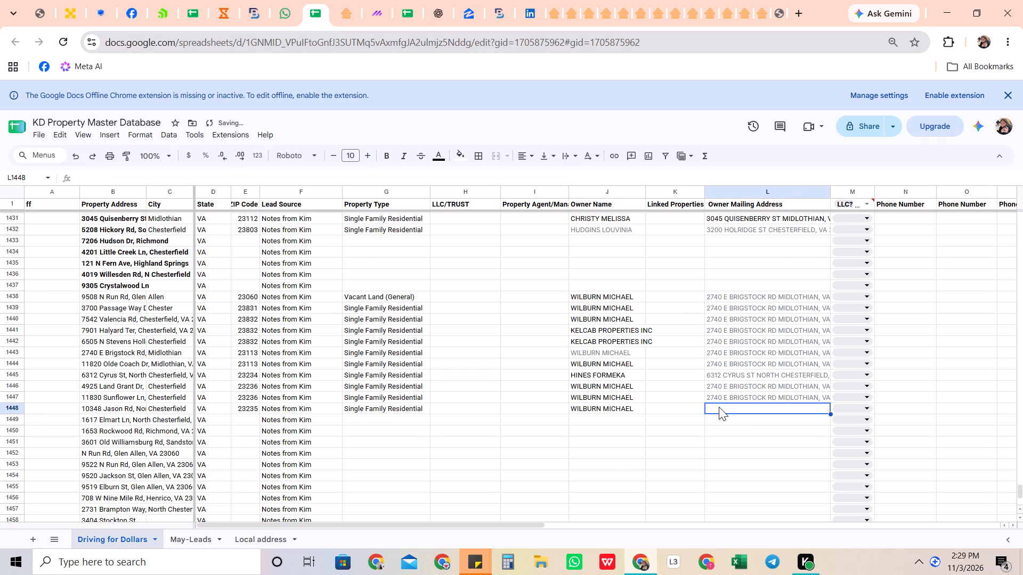
key(ctrl+v)
drag(795, 417, 765, 414)
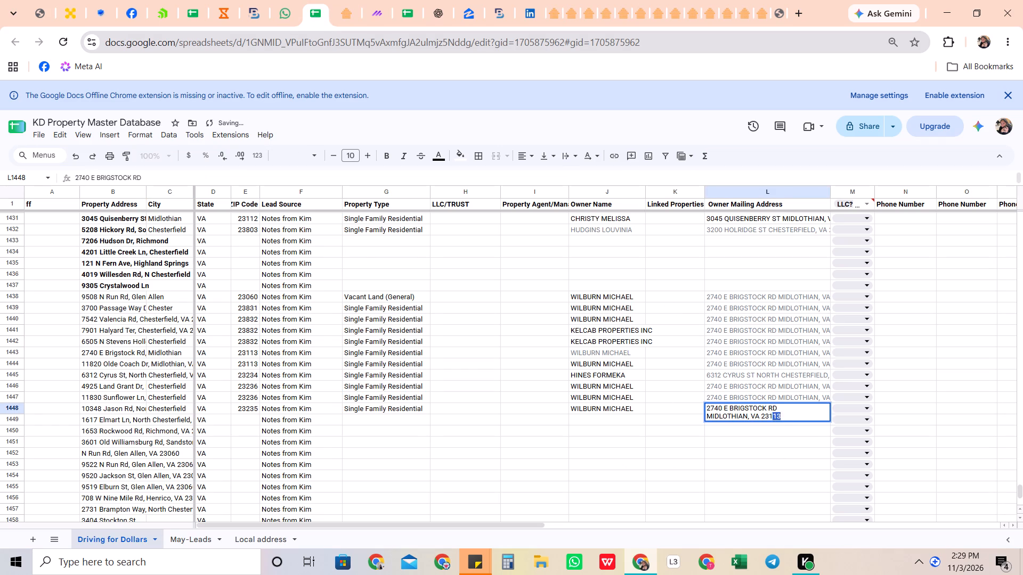
drag(765, 414, 697, 407)
key(BackSpace)
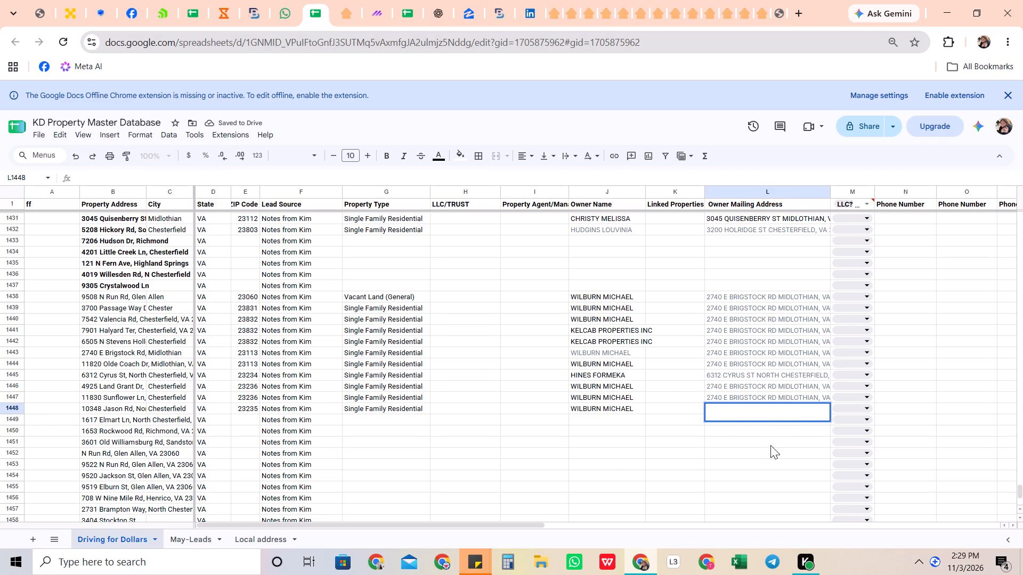
click(770, 448)
click(760, 409)
key(ctrl+v)
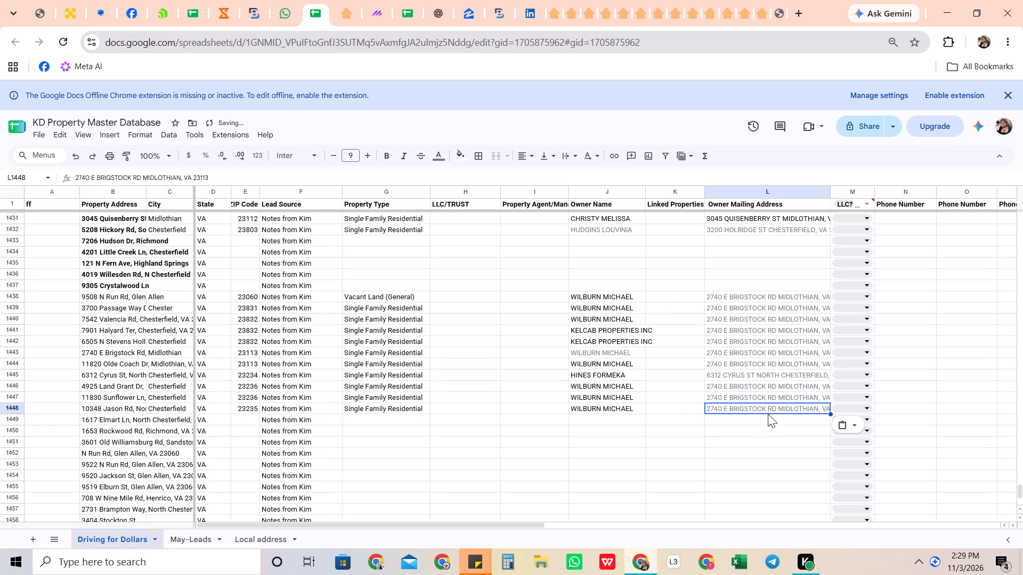
Search PropStream for the property address copied from row 1449 and open its full property details.
click(163, 422)
double_click(110, 421)
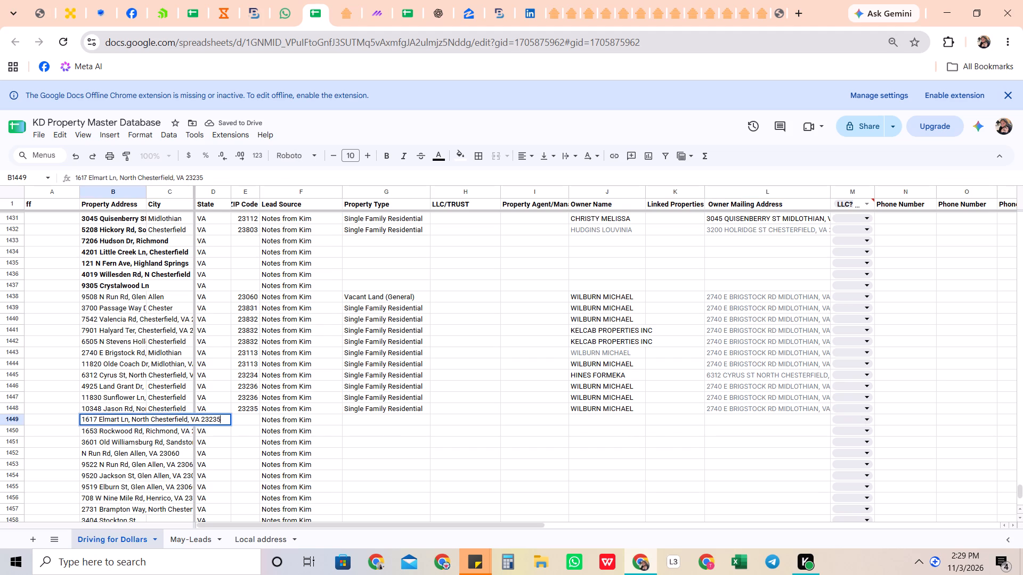
triple_click(109, 418)
key(ctrl+c)
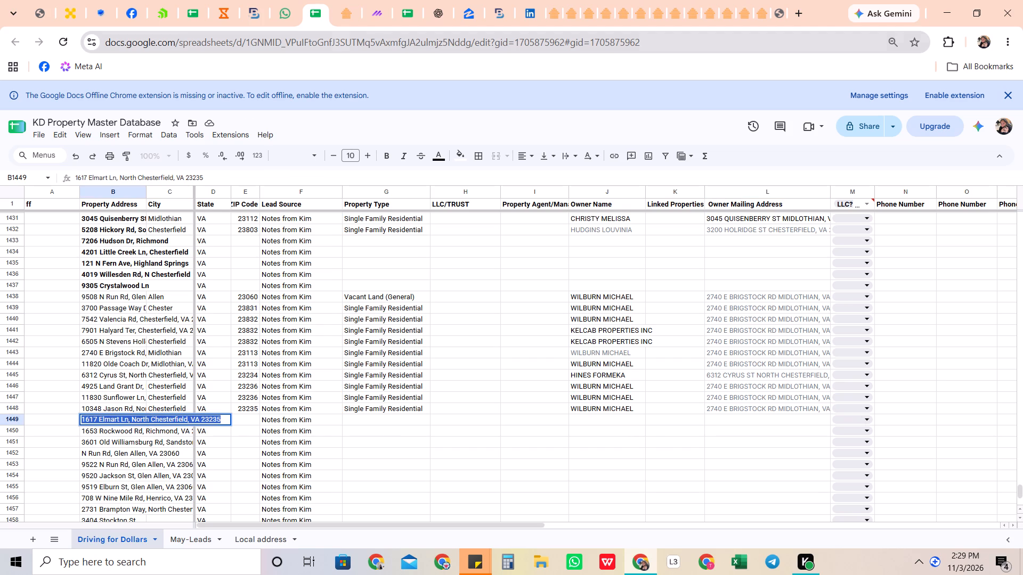
click(353, 5)
click(945, 108)
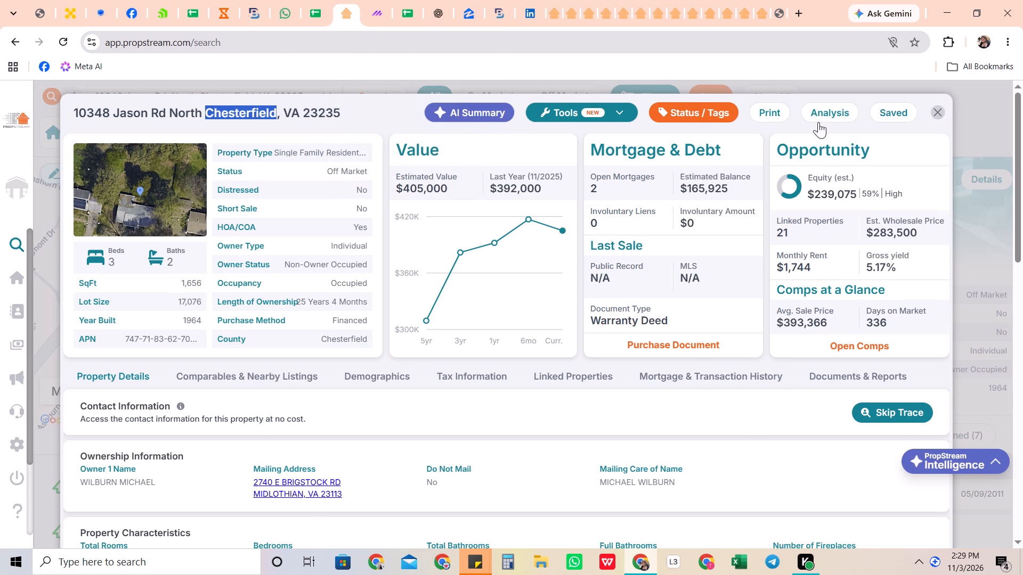
click(332, 97)
click(256, 97)
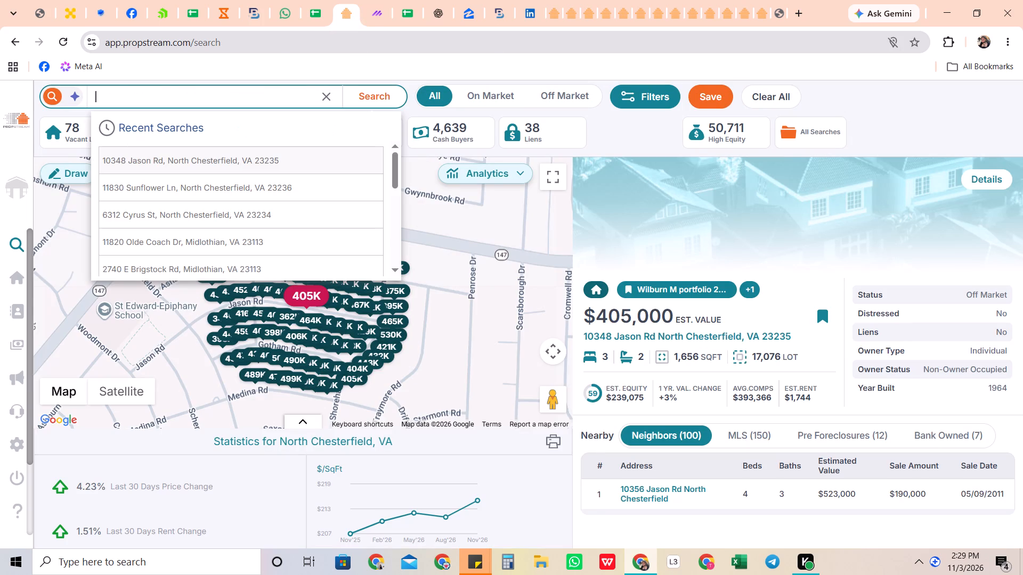
key(ctrl+v)
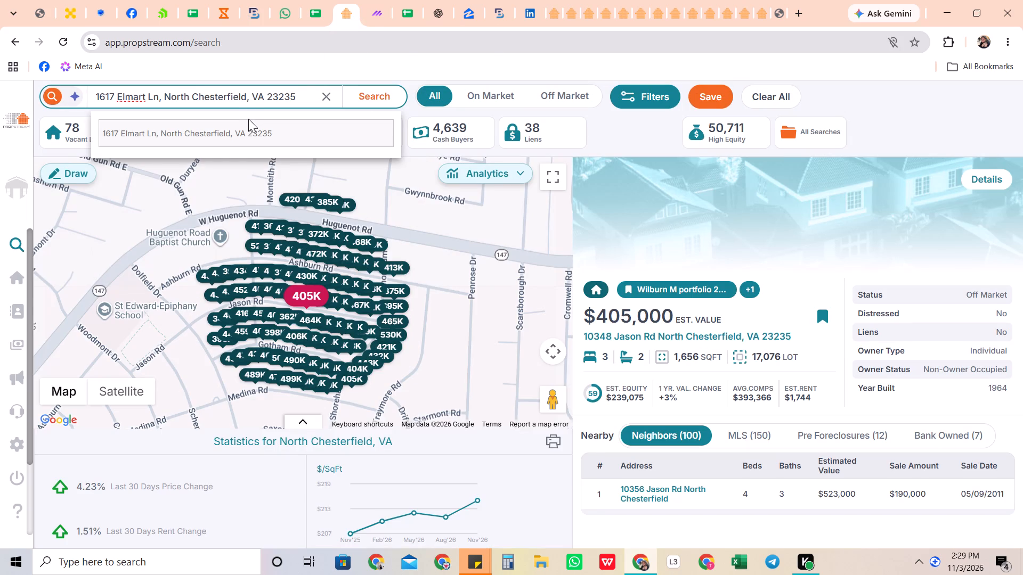
click(160, 136)
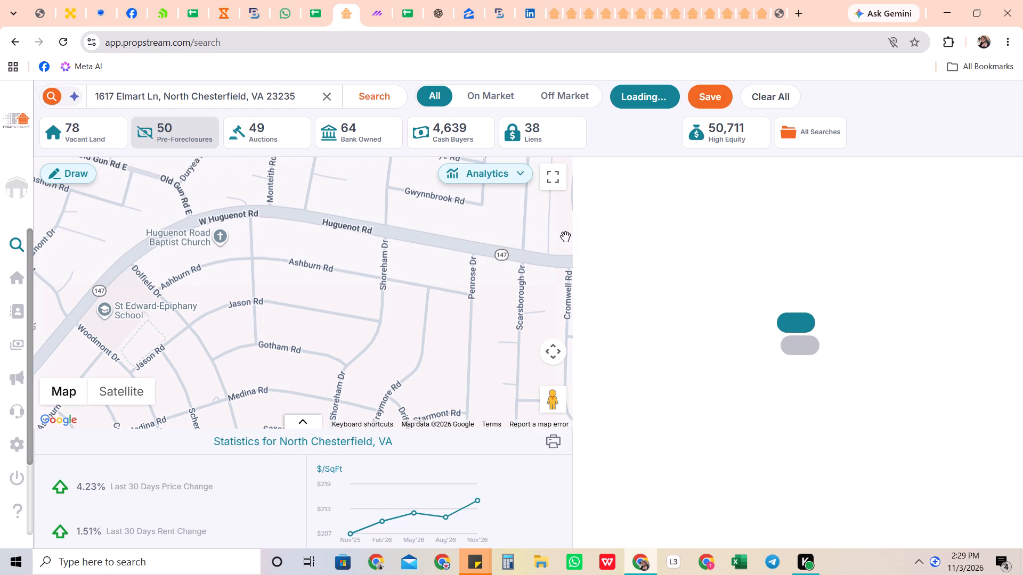
click(636, 339)
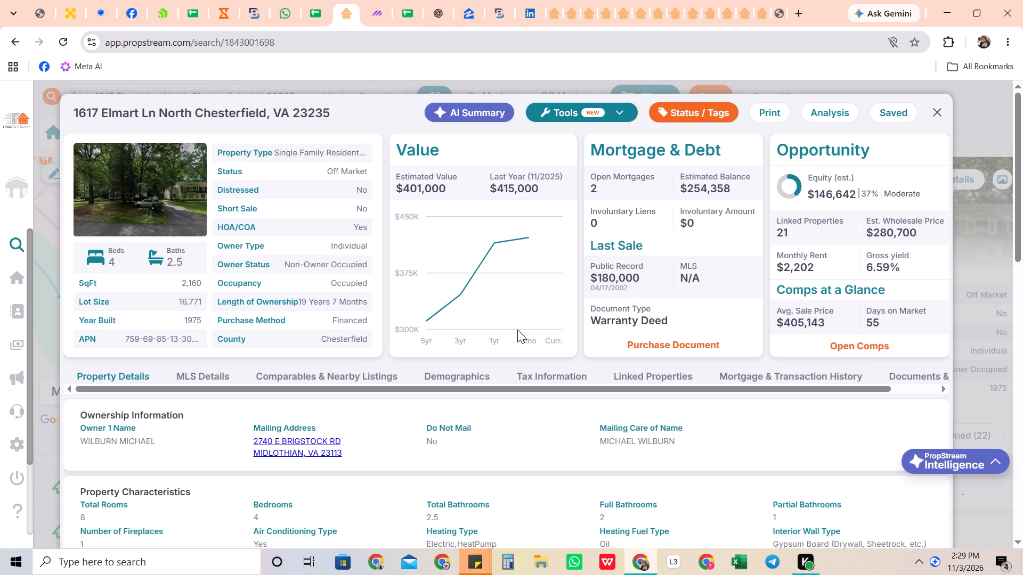
Copy the Owner 1 Name from the property's ownership information and return to the KD Property Master Database sheet.
drag(161, 441, 68, 446)
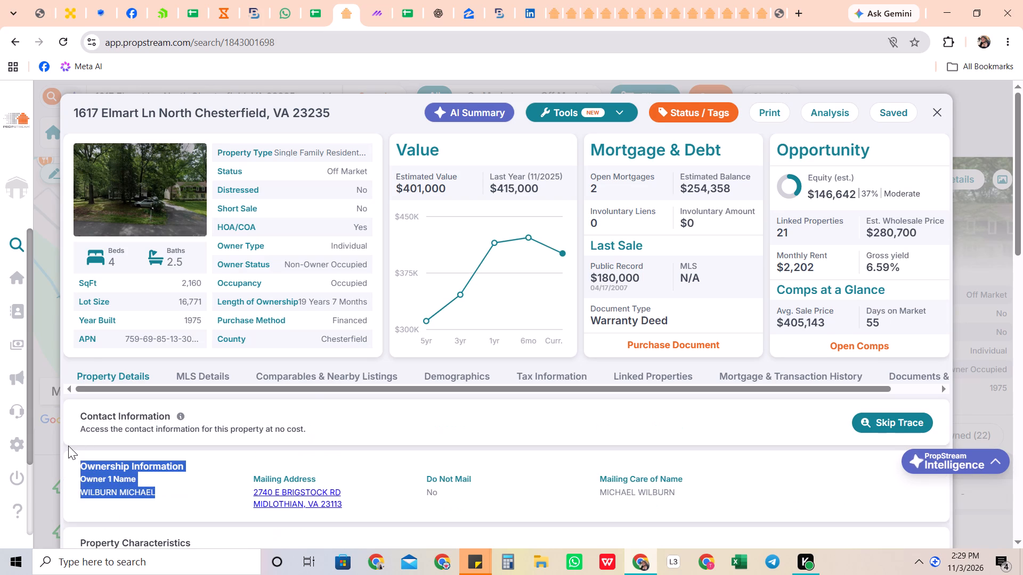
drag(68, 446, 77, 496)
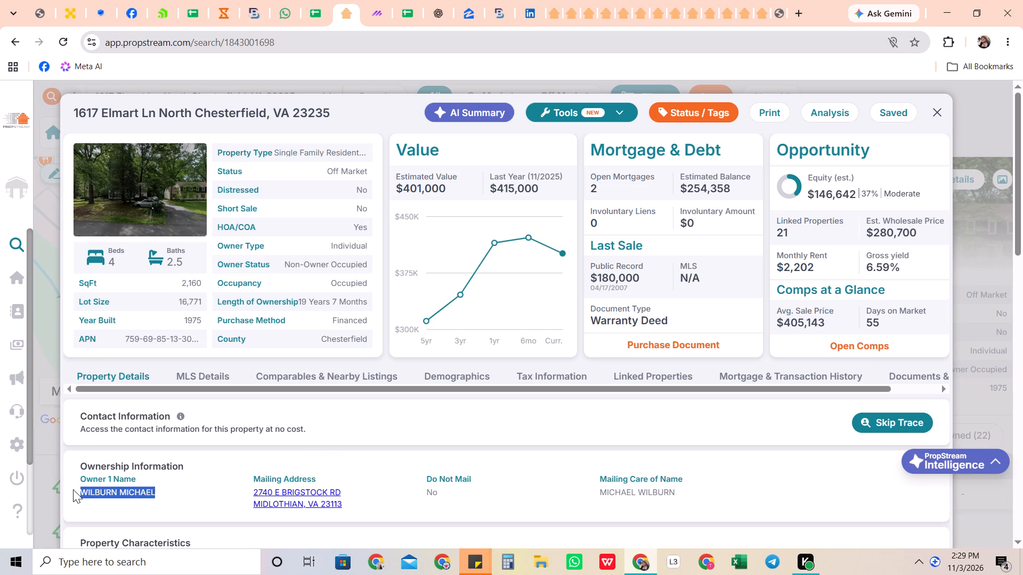
key(ctrl+c)
click(311, 1)
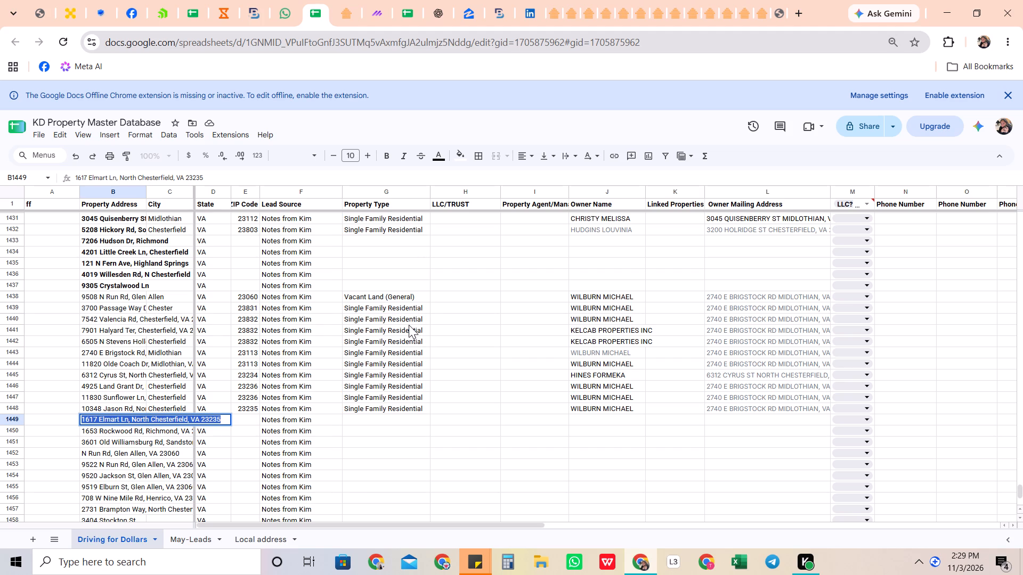
Review the Driving for Dollars rows still lacking property and owner details, from row 1449 to the list's end, and the earlier rows above.
click(359, 459)
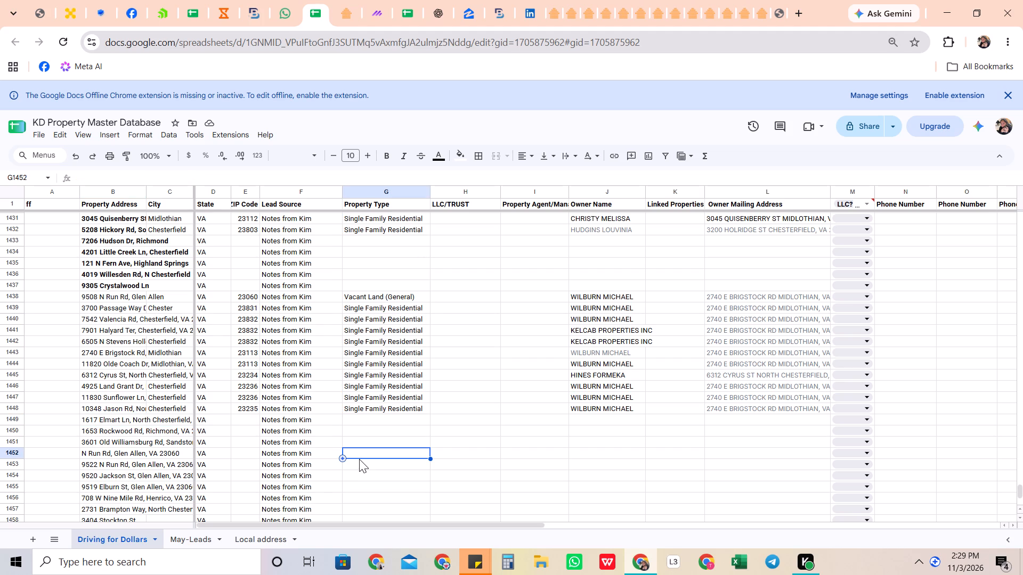
scroll(339, 469, down, 1)
scroll(339, 469, up, 1)
scroll(339, 469, down, 5)
scroll(340, 468, up, 1)
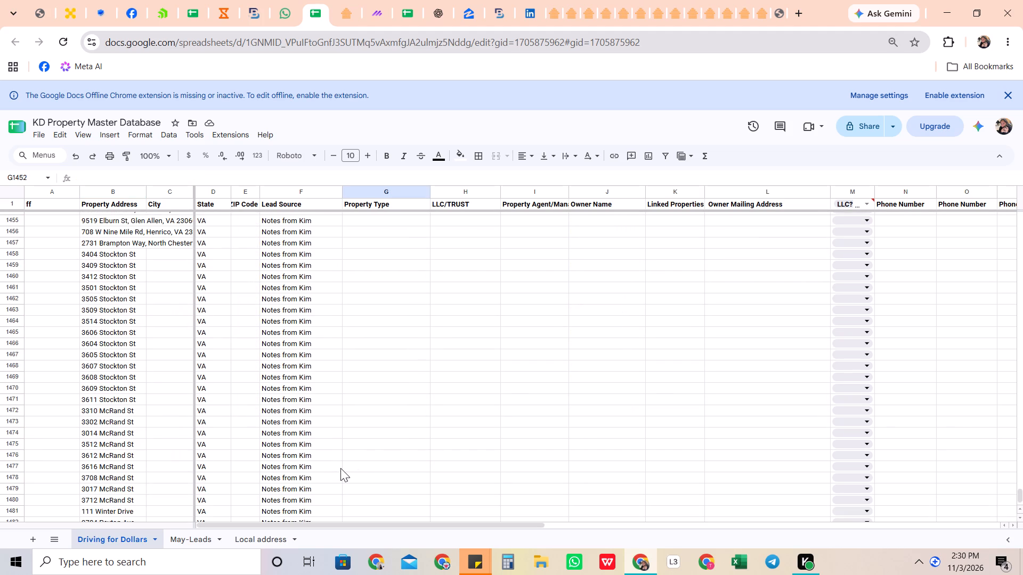
scroll(957, 447, up, 1)
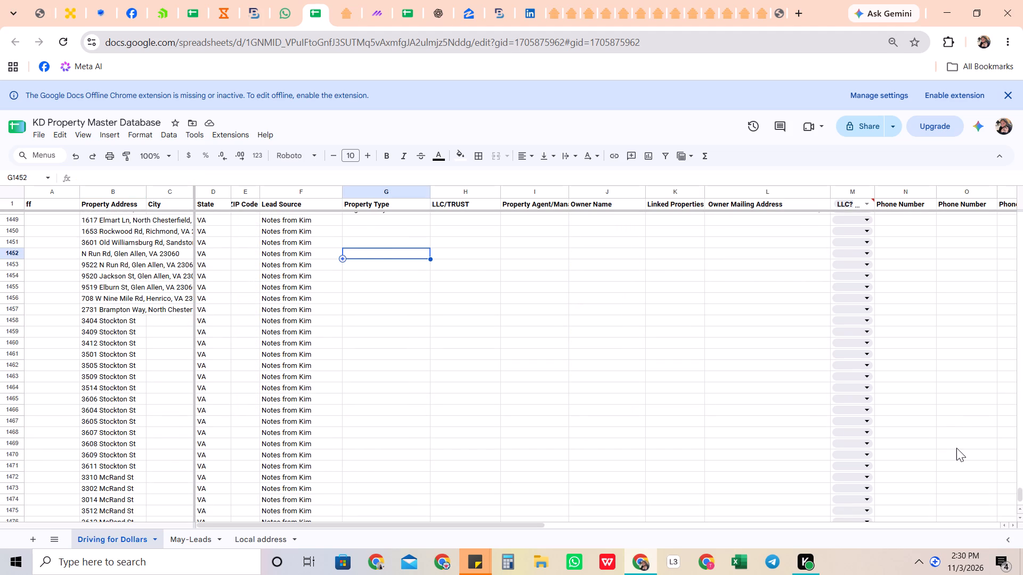
scroll(956, 448, up, 1)
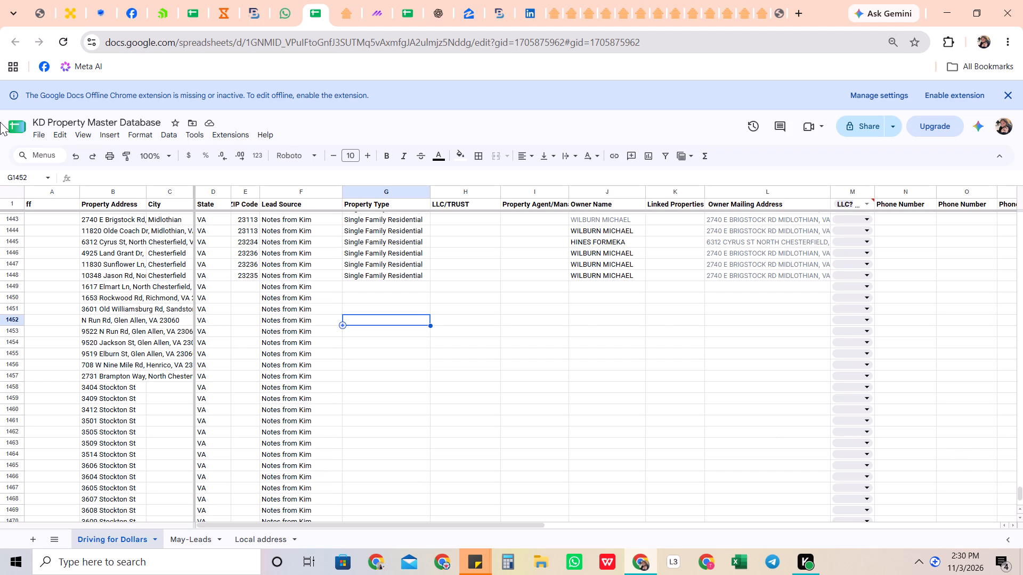
scroll(503, 323, down, 1)
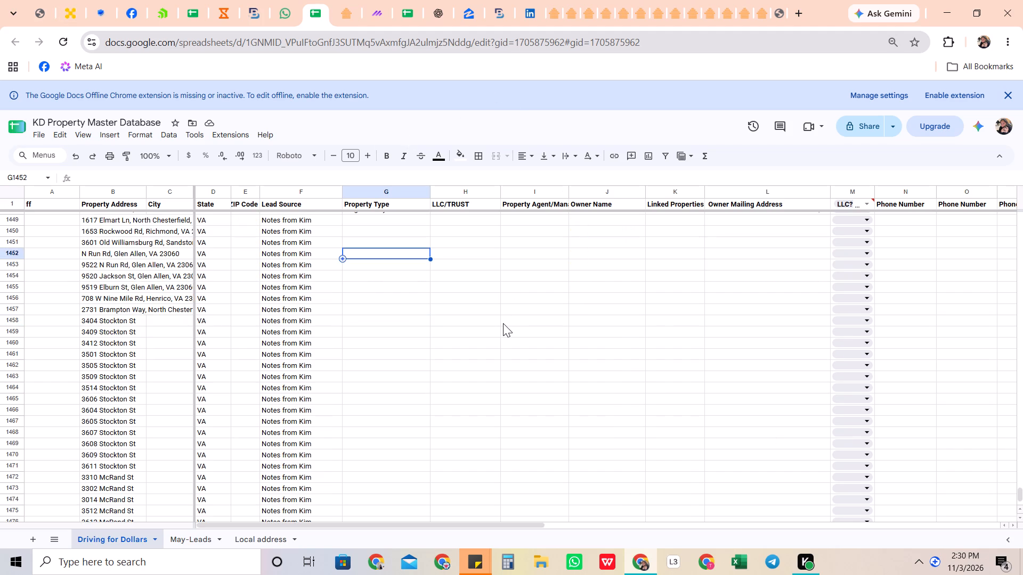
scroll(503, 323, down, 2)
scroll(503, 324, up, 2)
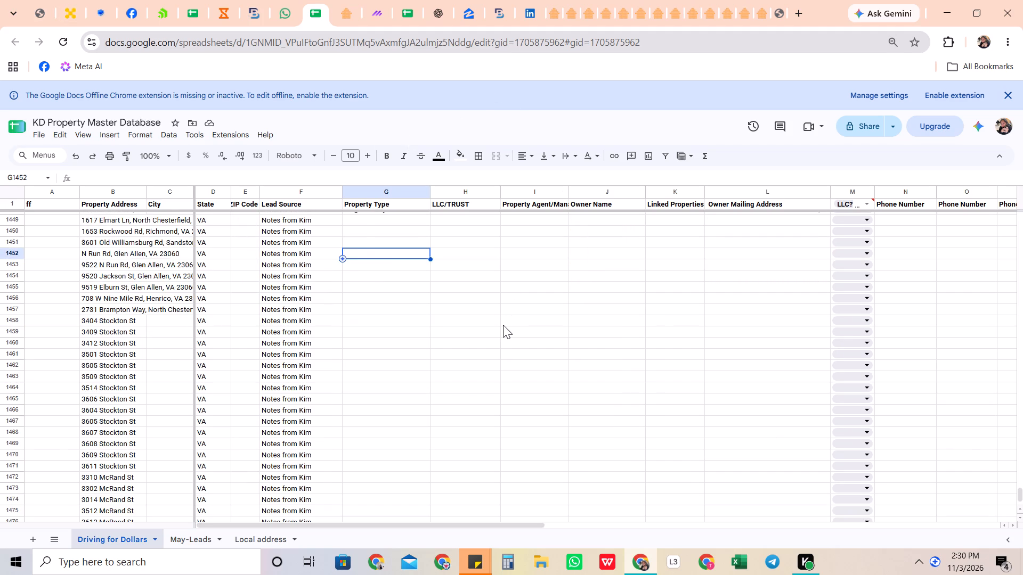
scroll(503, 325, up, 1)
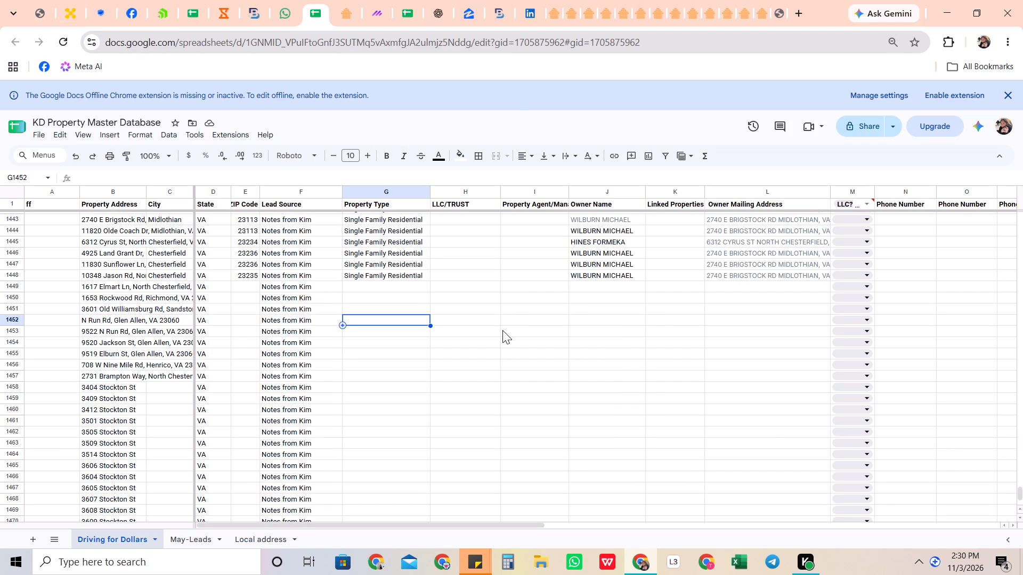
scroll(502, 330, down, 3)
scroll(502, 330, up, 2)
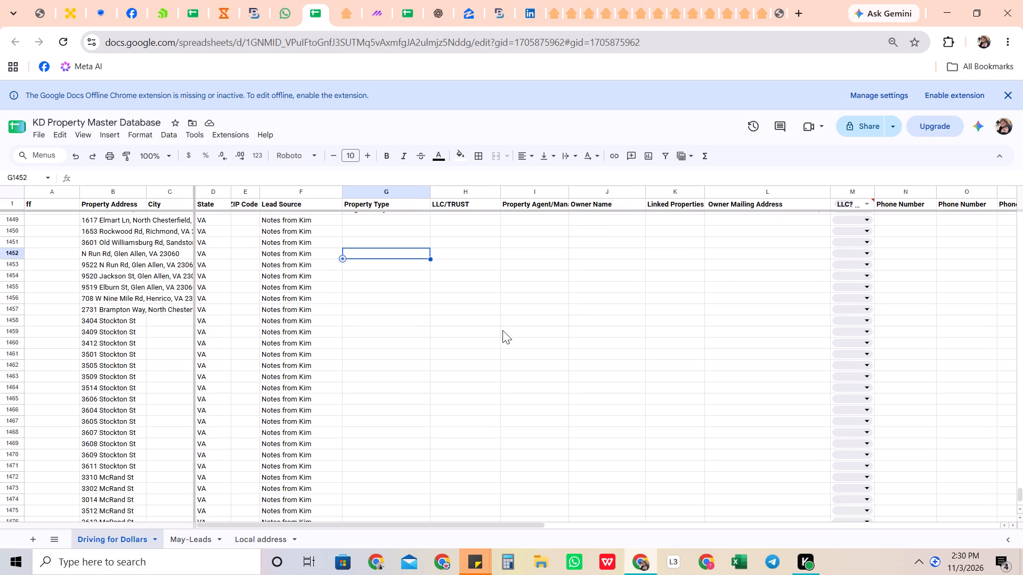
scroll(502, 330, up, 1)
scroll(502, 330, down, 3)
scroll(502, 330, up, 3)
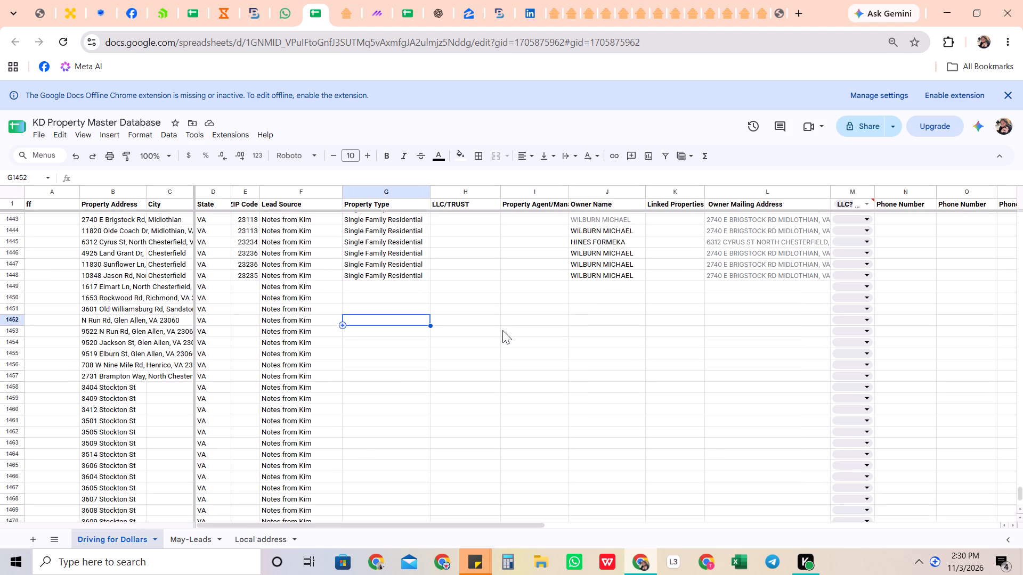
drag(417, 284, 408, 395)
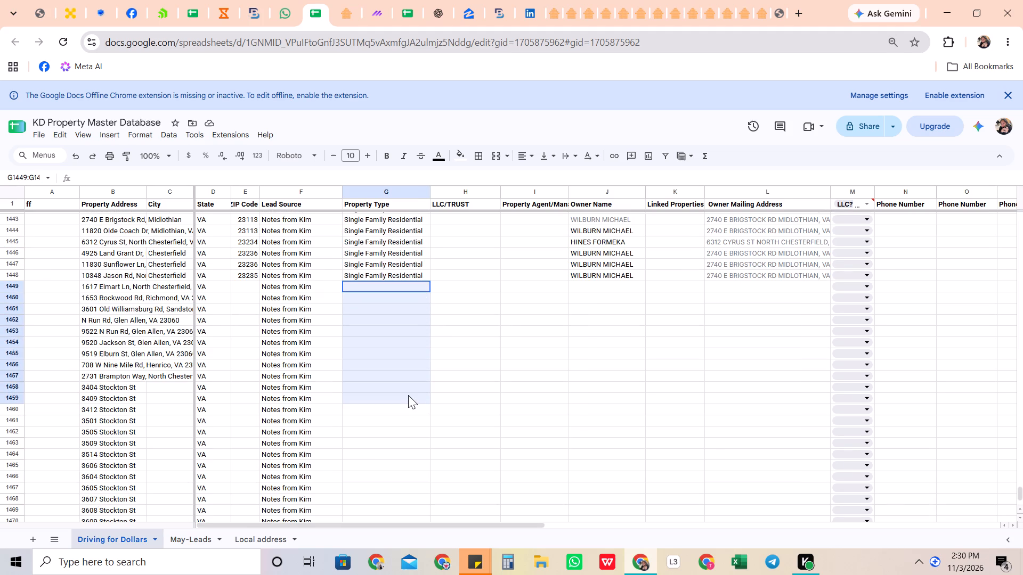
drag(408, 395, 401, 451)
scroll(408, 397, down, 4)
click(481, 414)
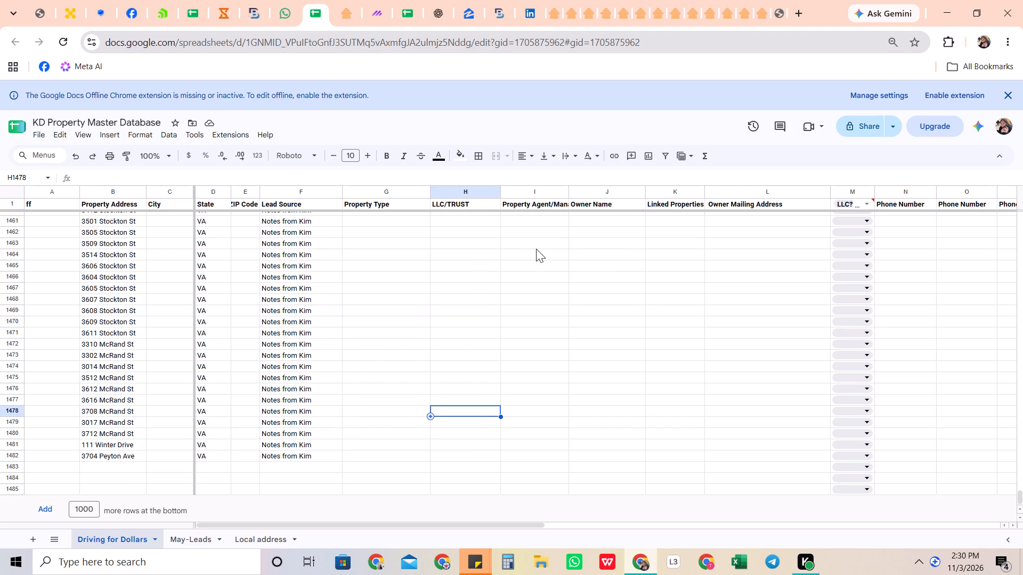
scroll(727, 362, up, 5)
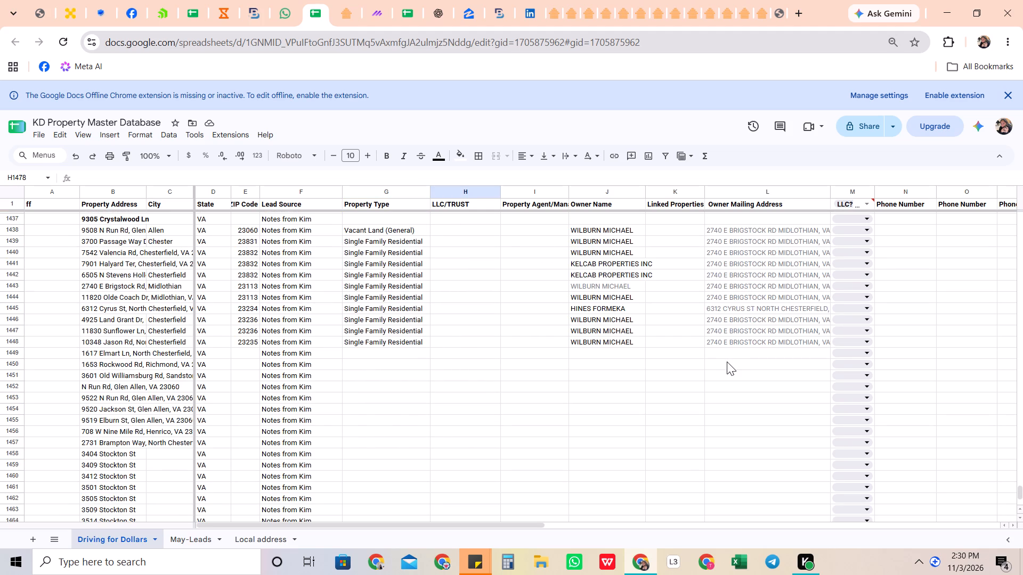
scroll(727, 362, up, 4)
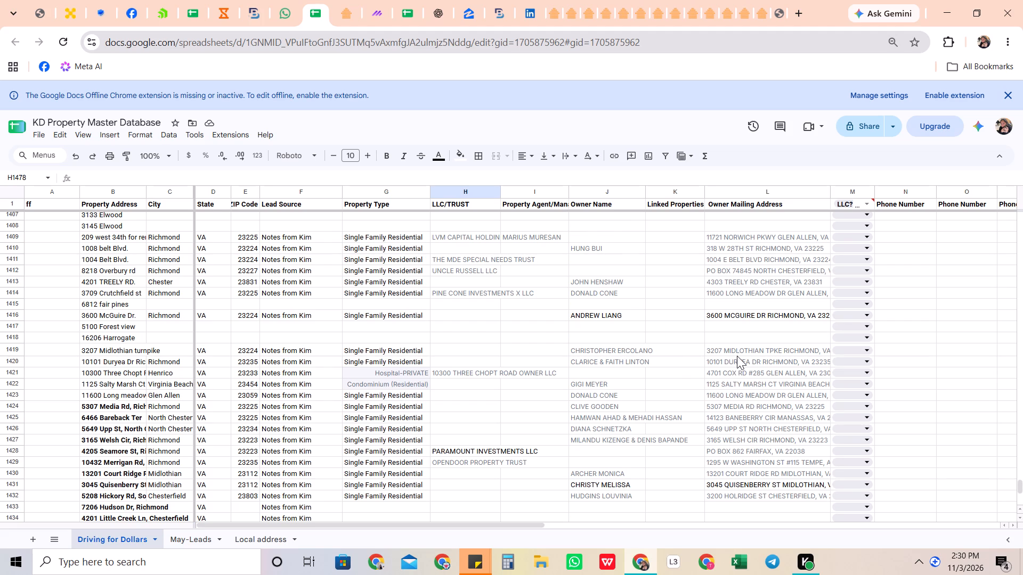